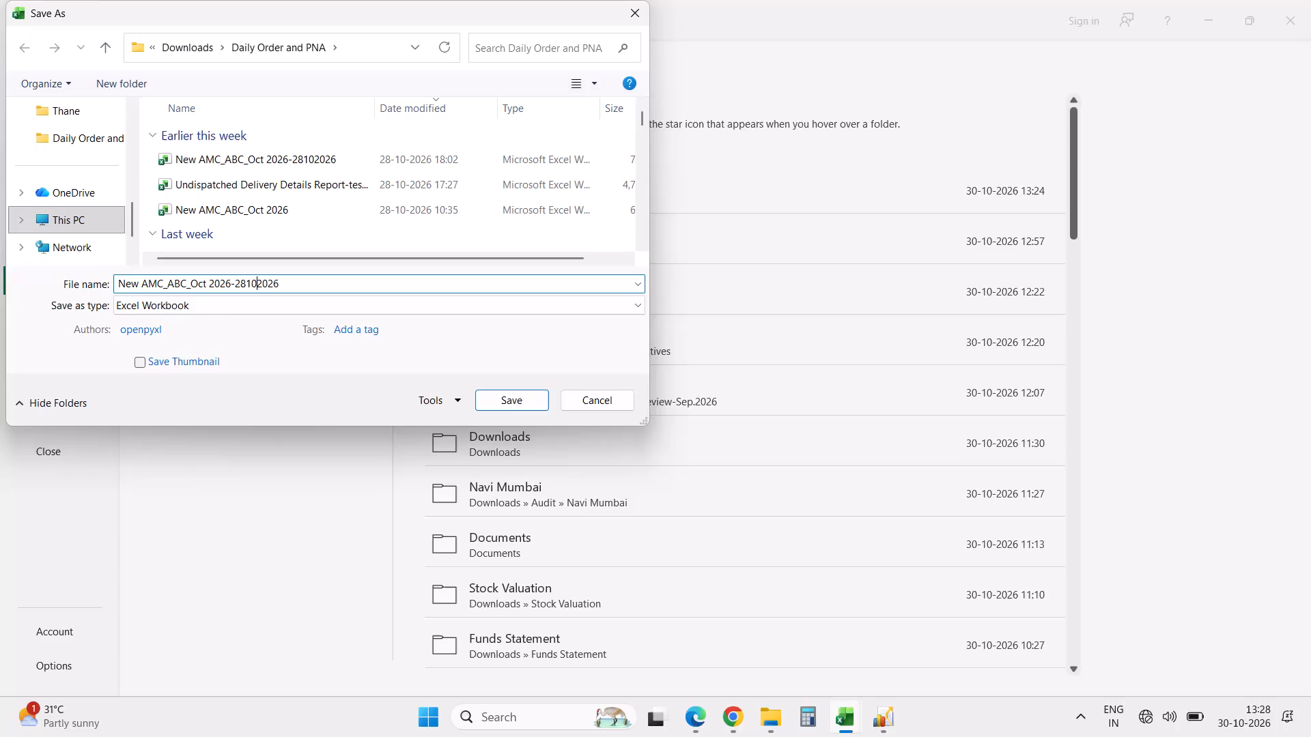
key(Left)
key(Left)
key(shift+Left)
key(shift+Left)
text(30)
key(Return)
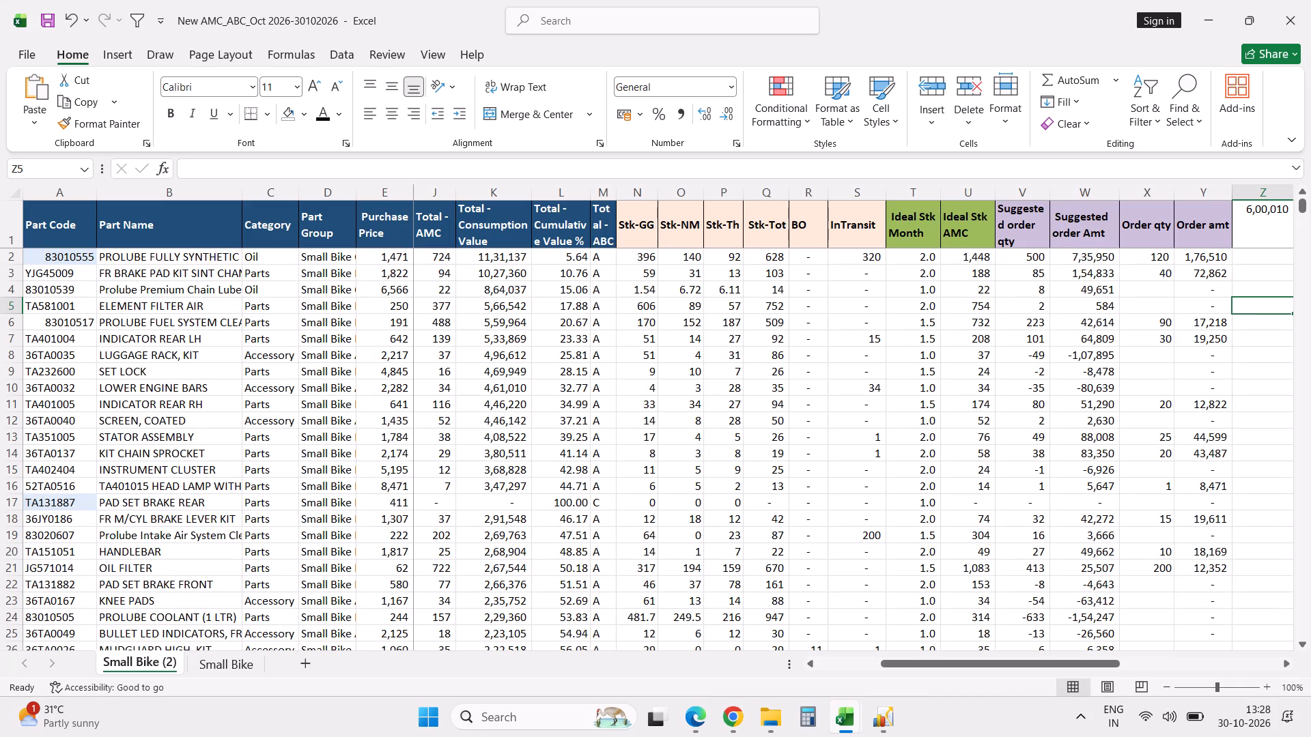
Clear all data below the headers in the Stk-GG, Stk-NM and Stk-Th columns of the Small Bike (2) sheet.
click(639, 231)
key(Down)
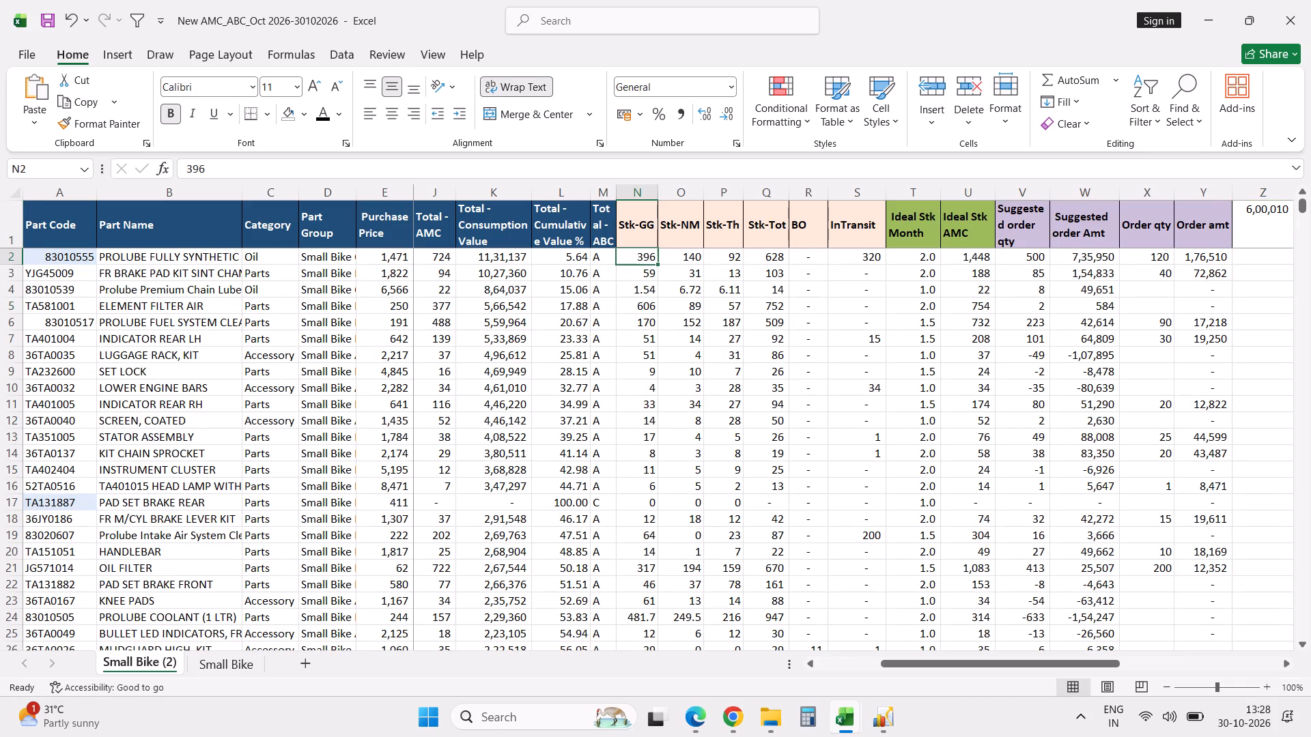
key(shift+Right)
key(shift+Right)
key(shift+Right)
key(shift+Left)
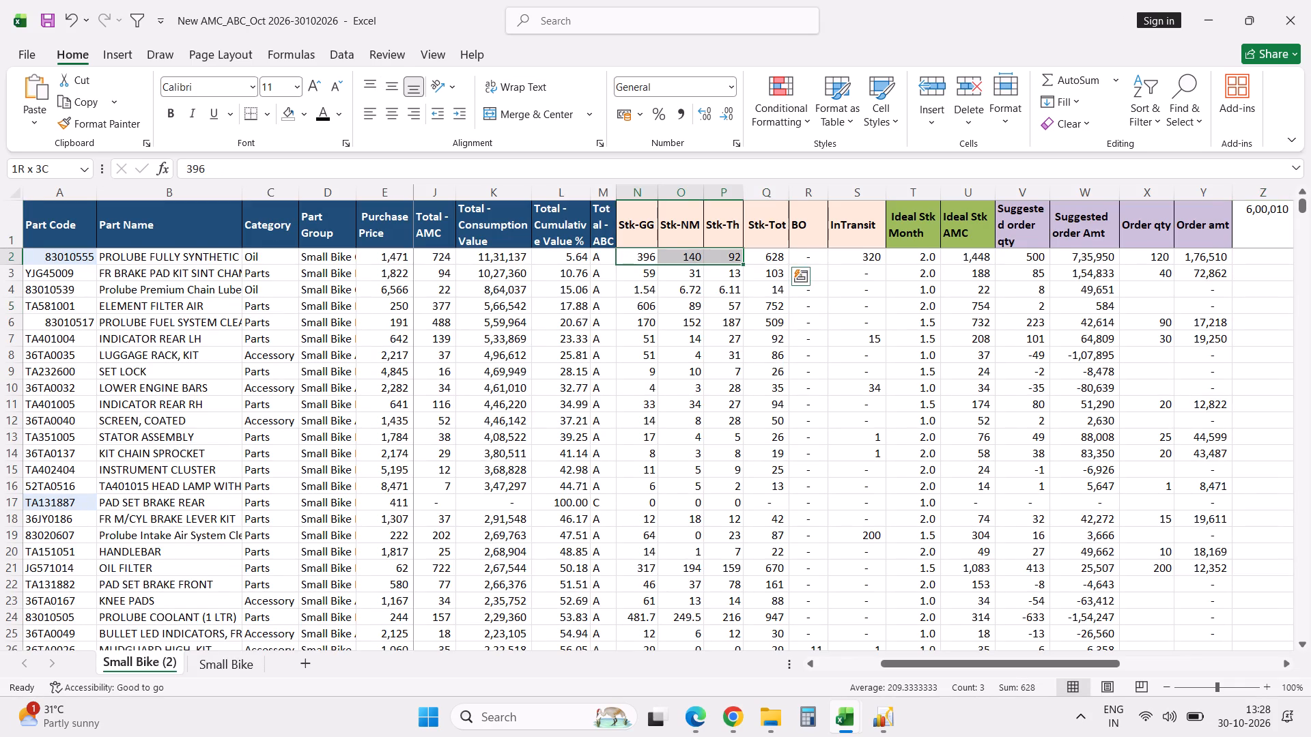
key(ctrl+shift+Down)
key(Delete)
key(Up)
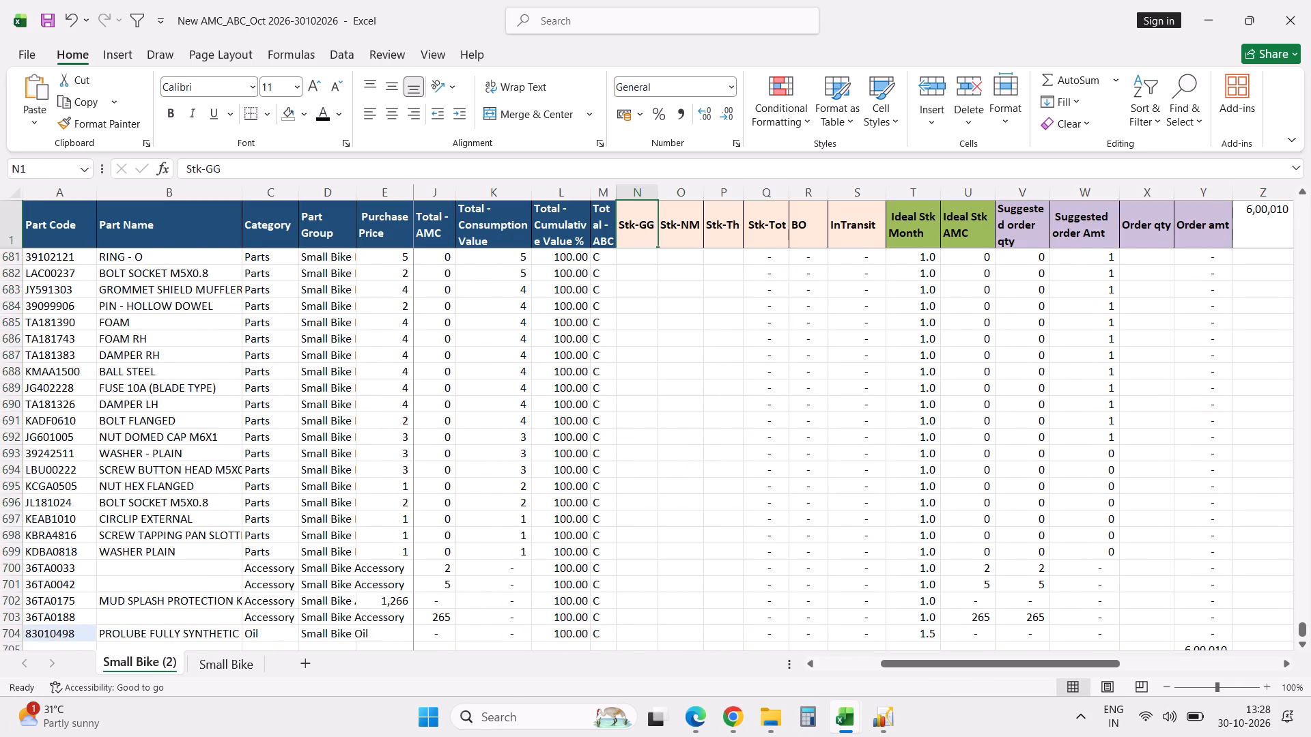
Clear all data below the headers in the BO and InTransit columns.
key(Down)
key(Right)
key(Right)
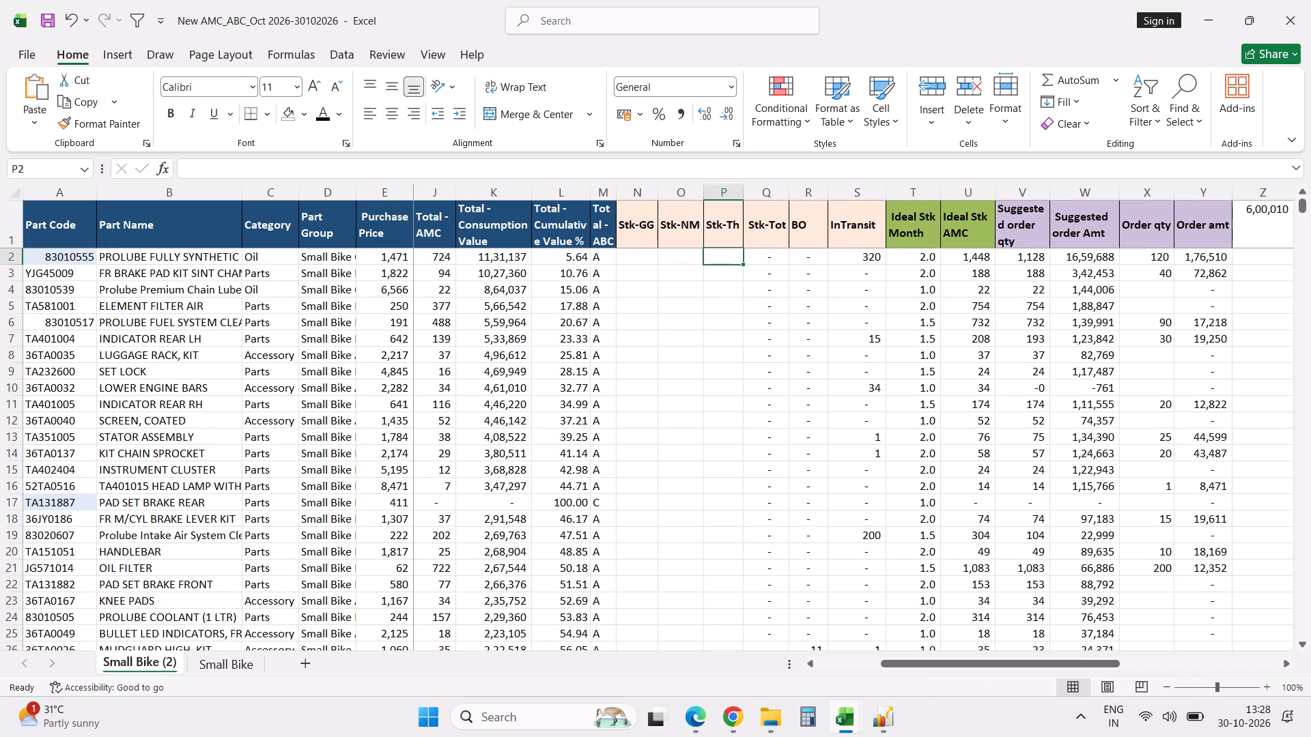
key(Right)
key(Right)
key(shift+Right)
key(ctrl+shift+Down)
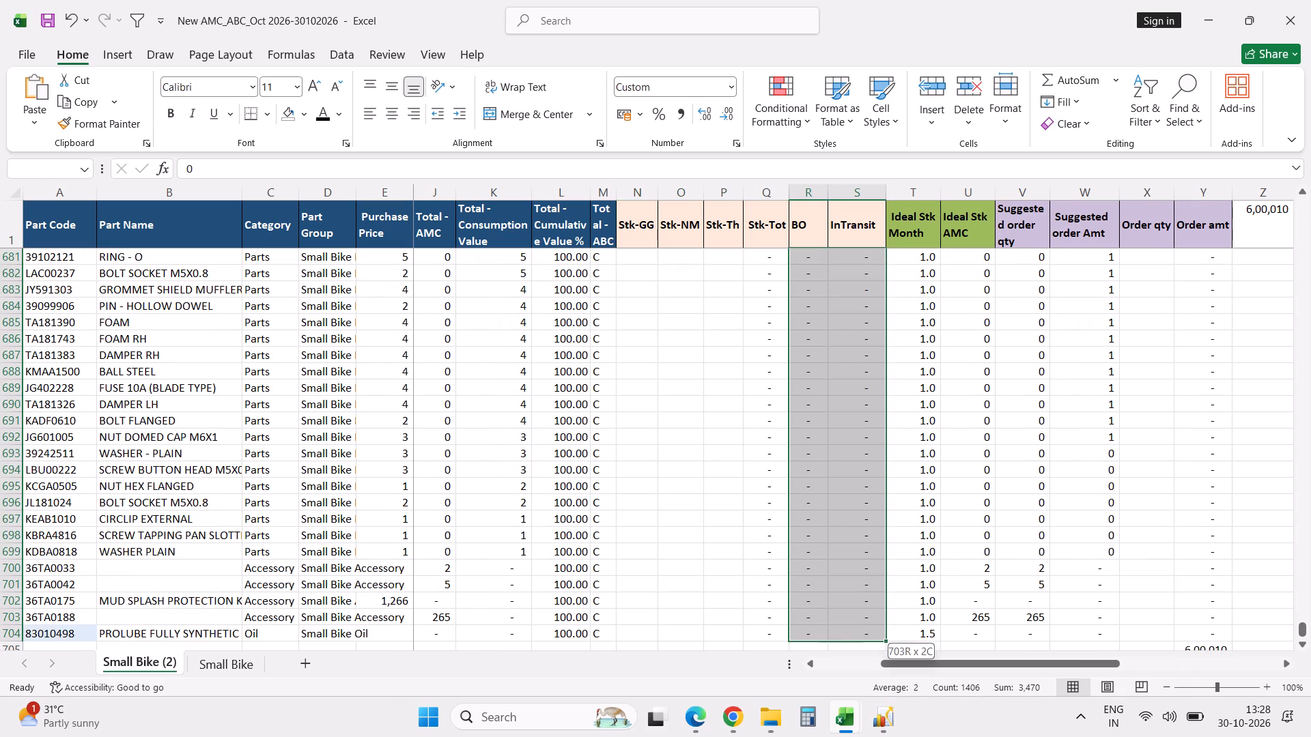
key(Delete)
key(Up)
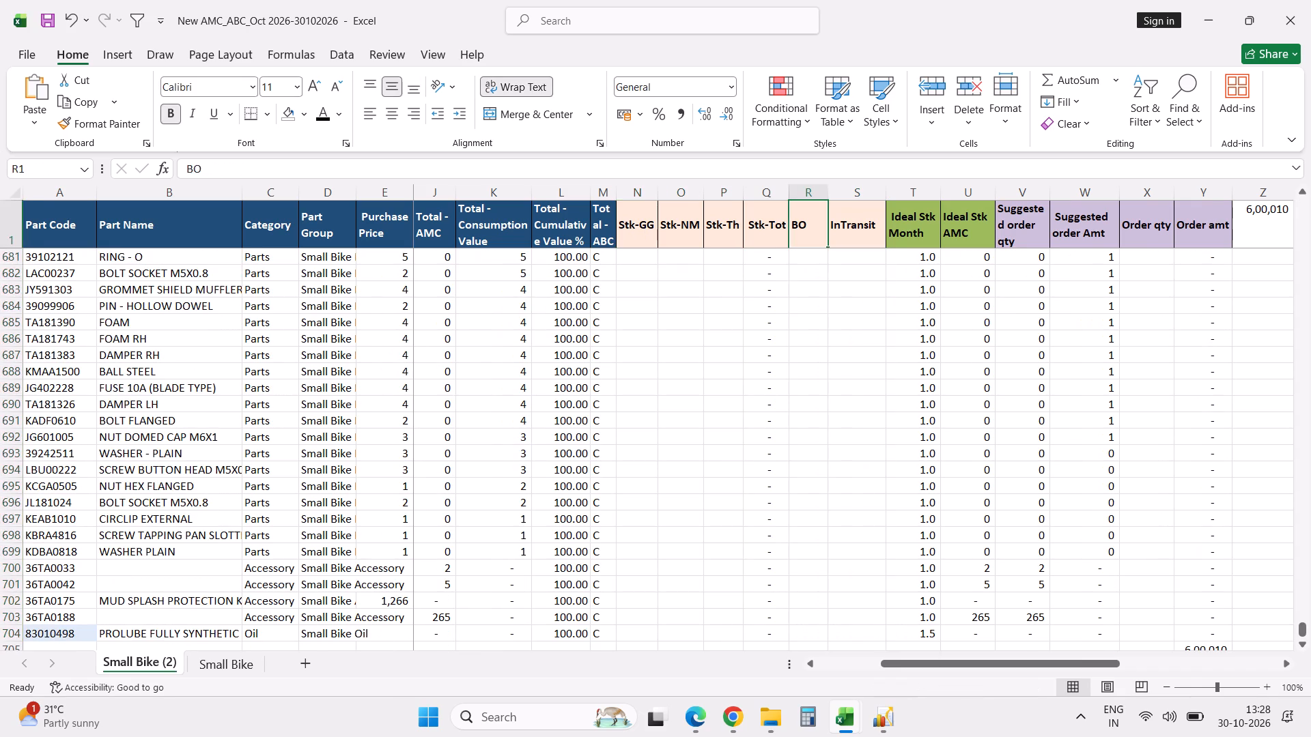
Clear the whole order quantity column X and re-enter its header in X1 as "Order Qty".
key(Down)
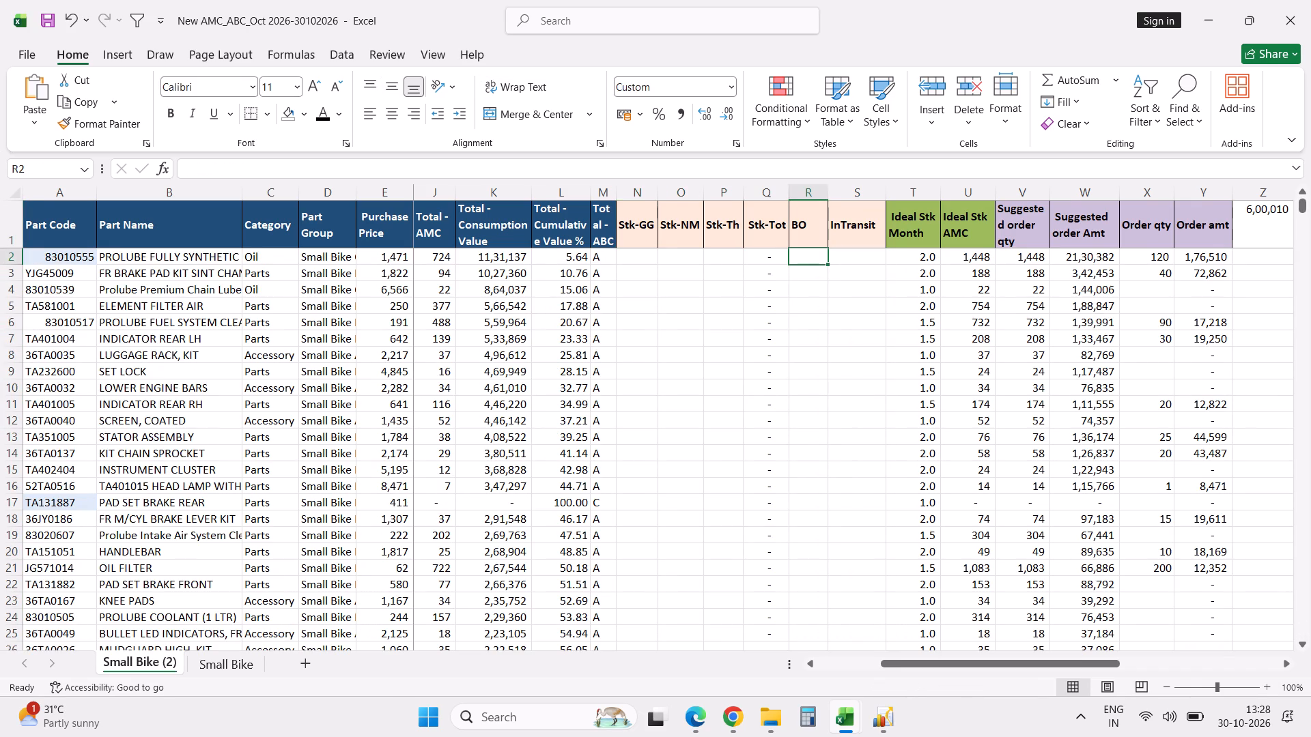
key(Right)
key(Right)
key(Right)
key(Right)
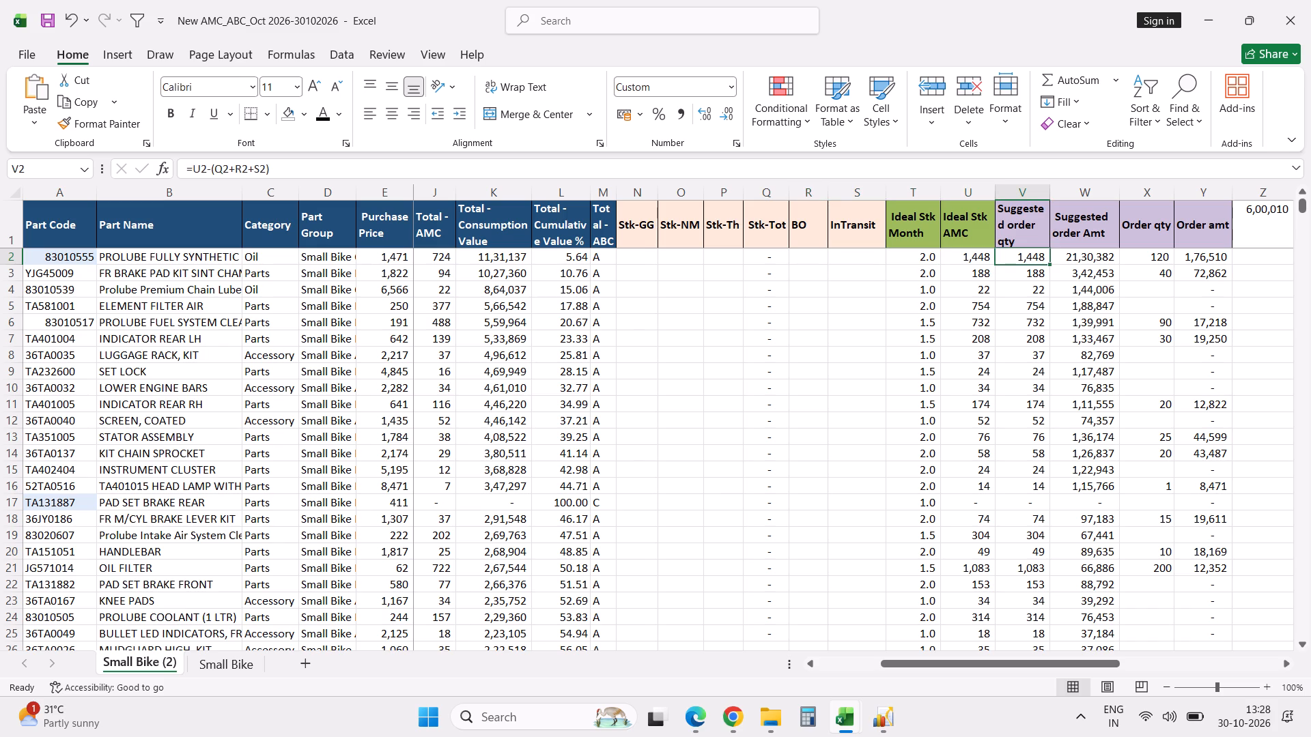
key(Right)
key(Right)
key(Right)
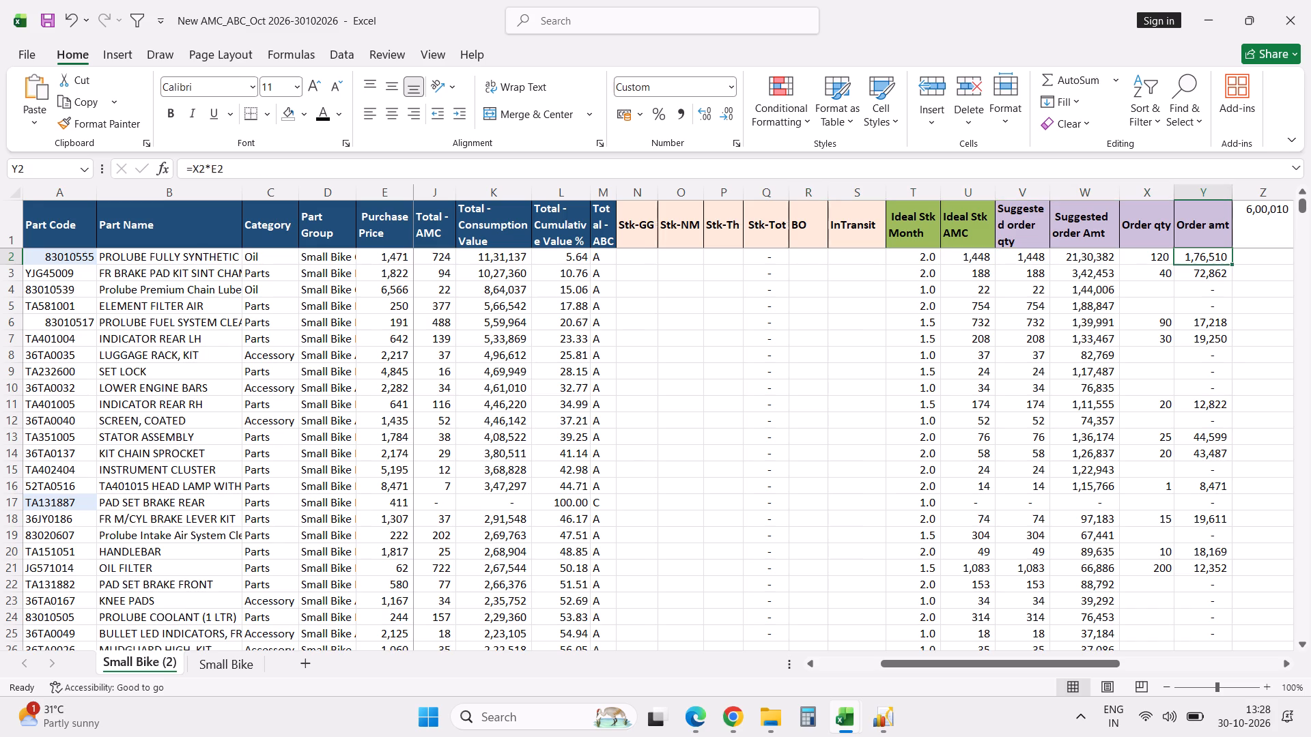
click(1136, 197)
key(Delete)
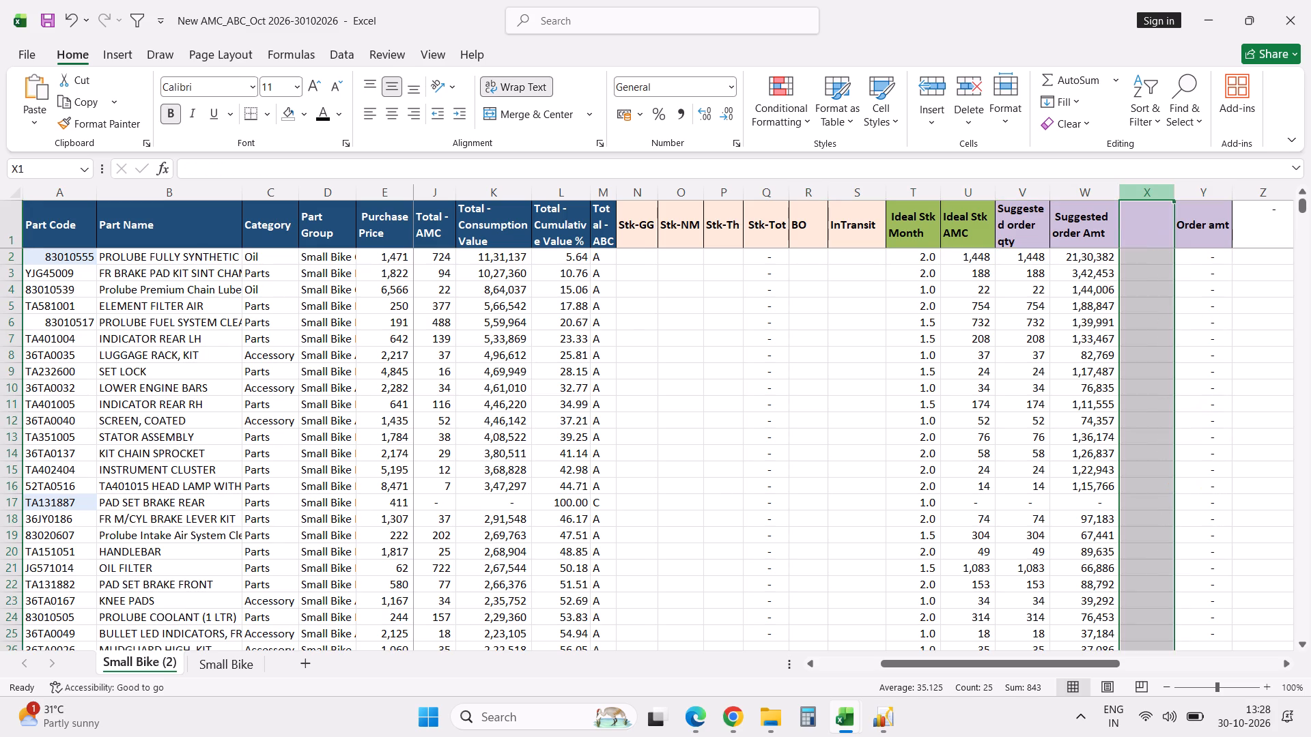
click(1142, 242)
text(Order Qty)
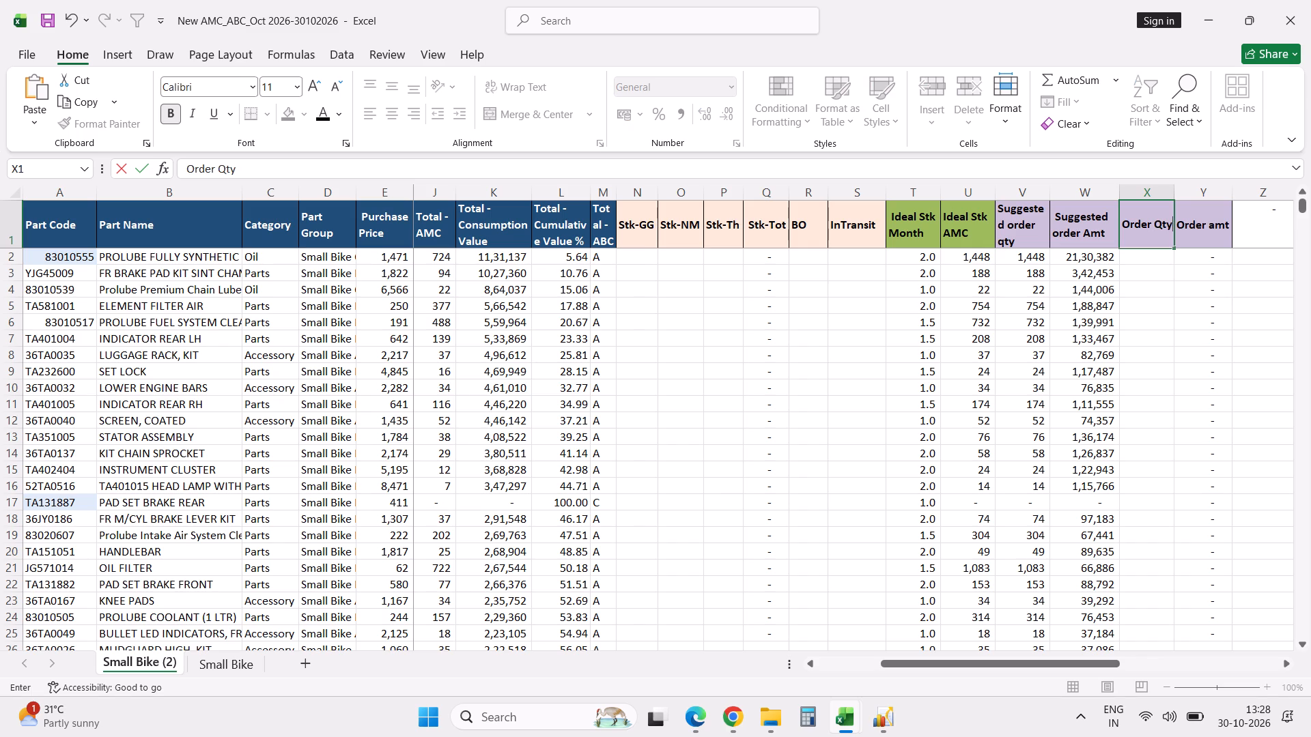
key(Return)
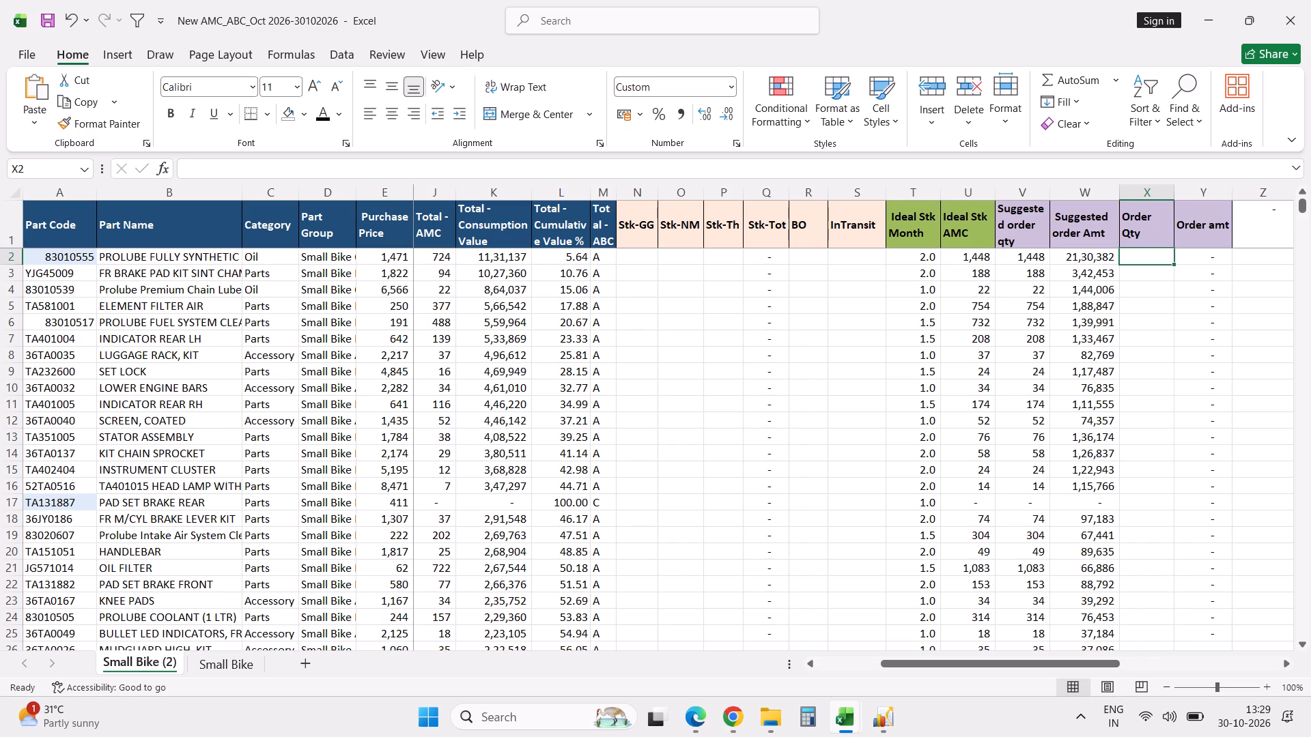
Save the workbook.
key(ctrl+s)
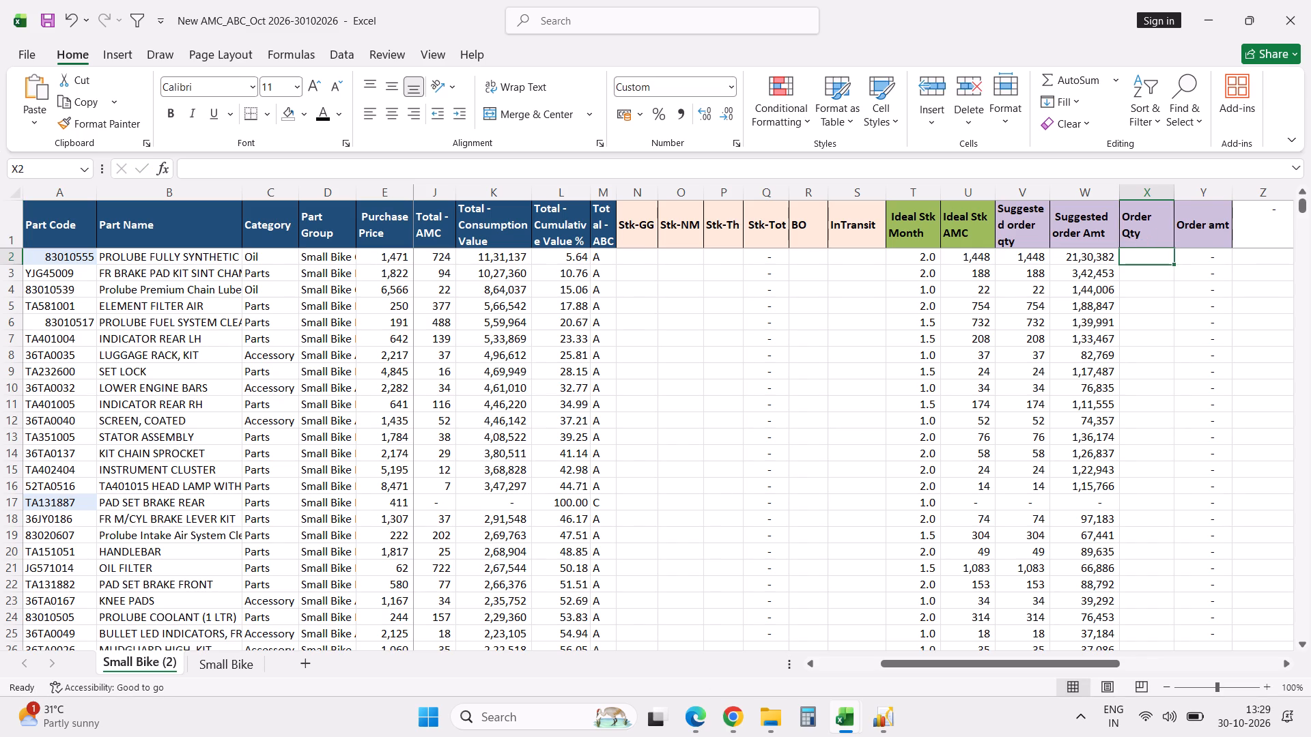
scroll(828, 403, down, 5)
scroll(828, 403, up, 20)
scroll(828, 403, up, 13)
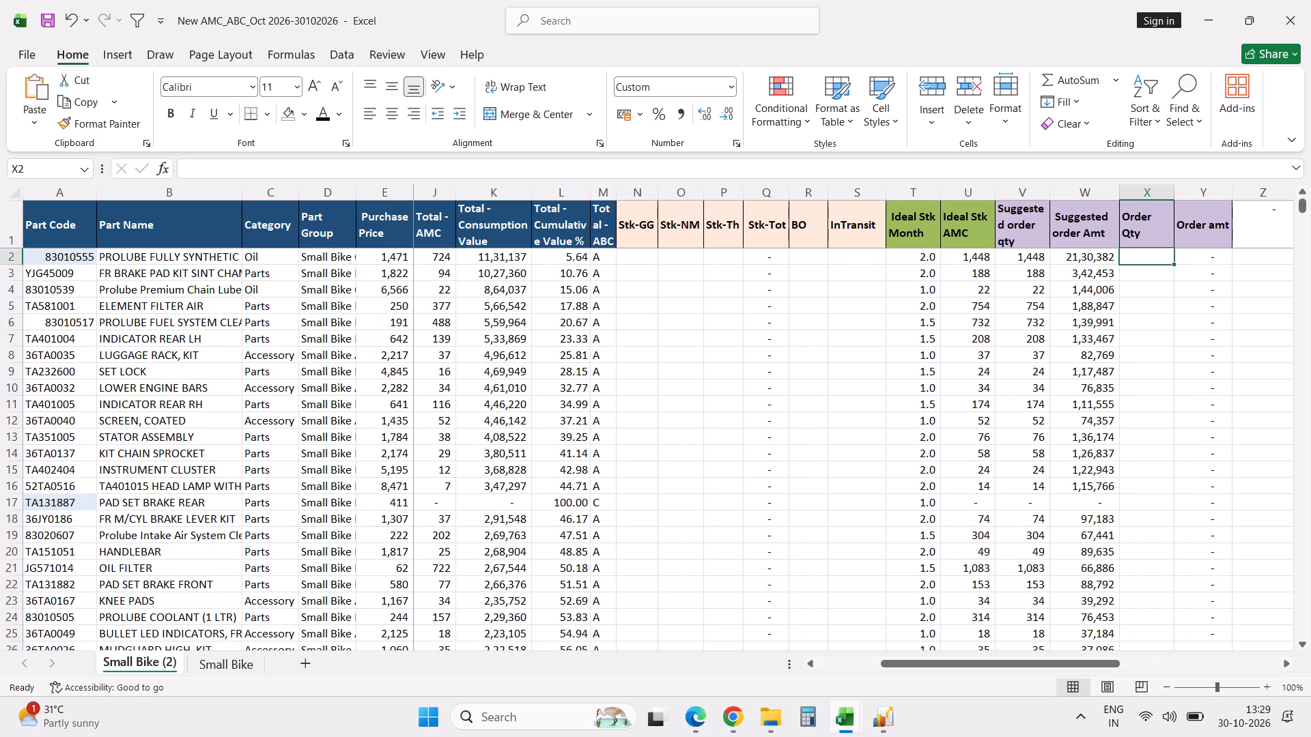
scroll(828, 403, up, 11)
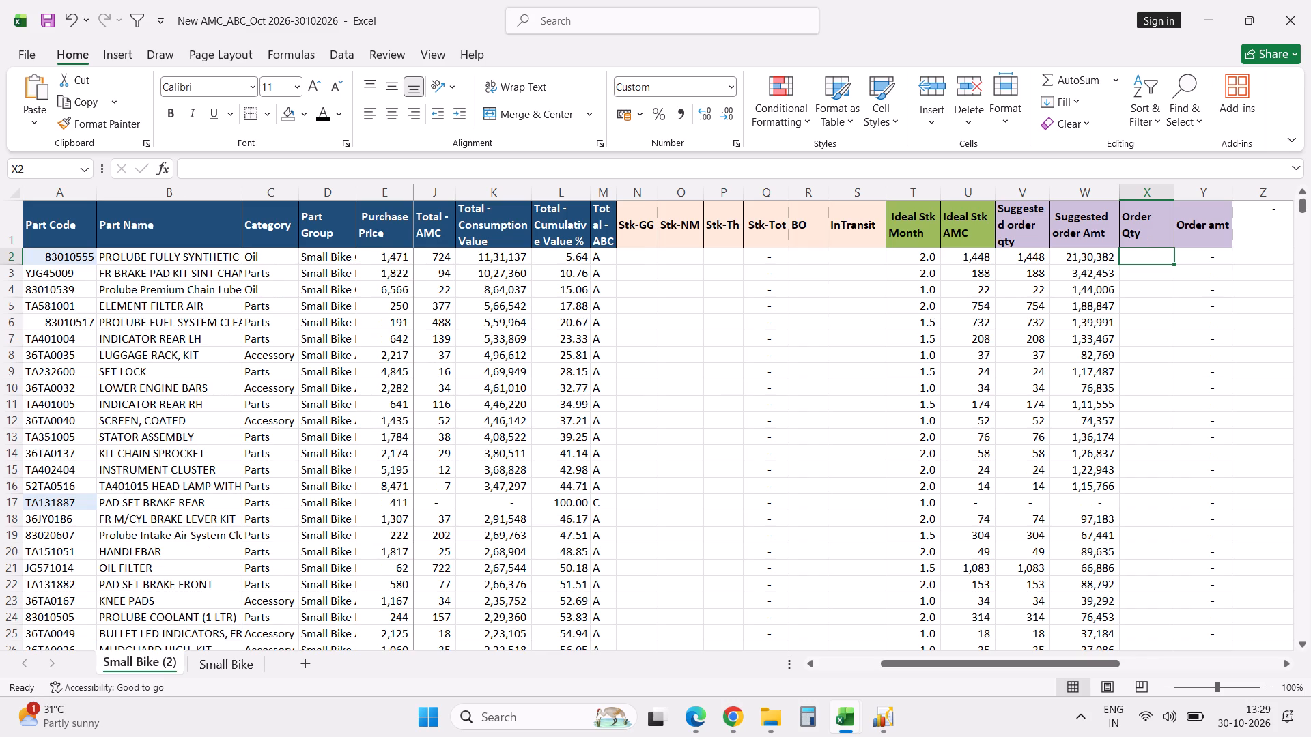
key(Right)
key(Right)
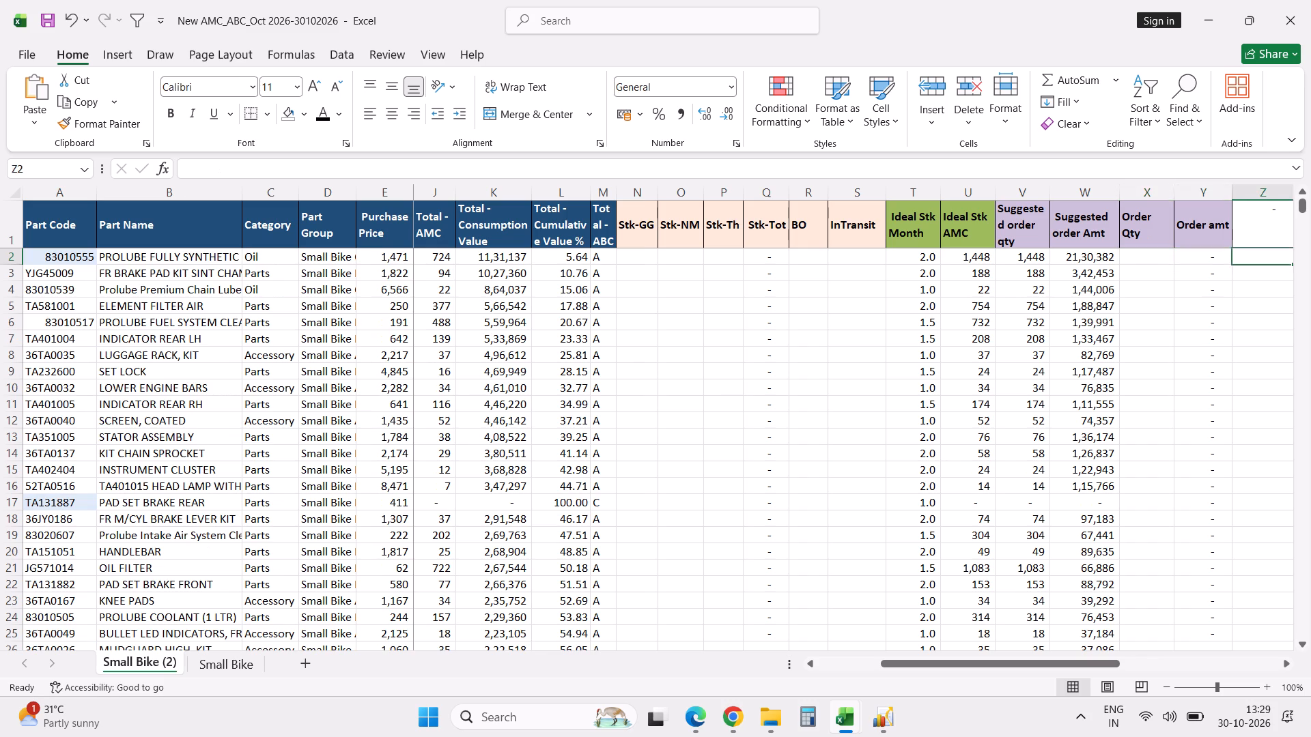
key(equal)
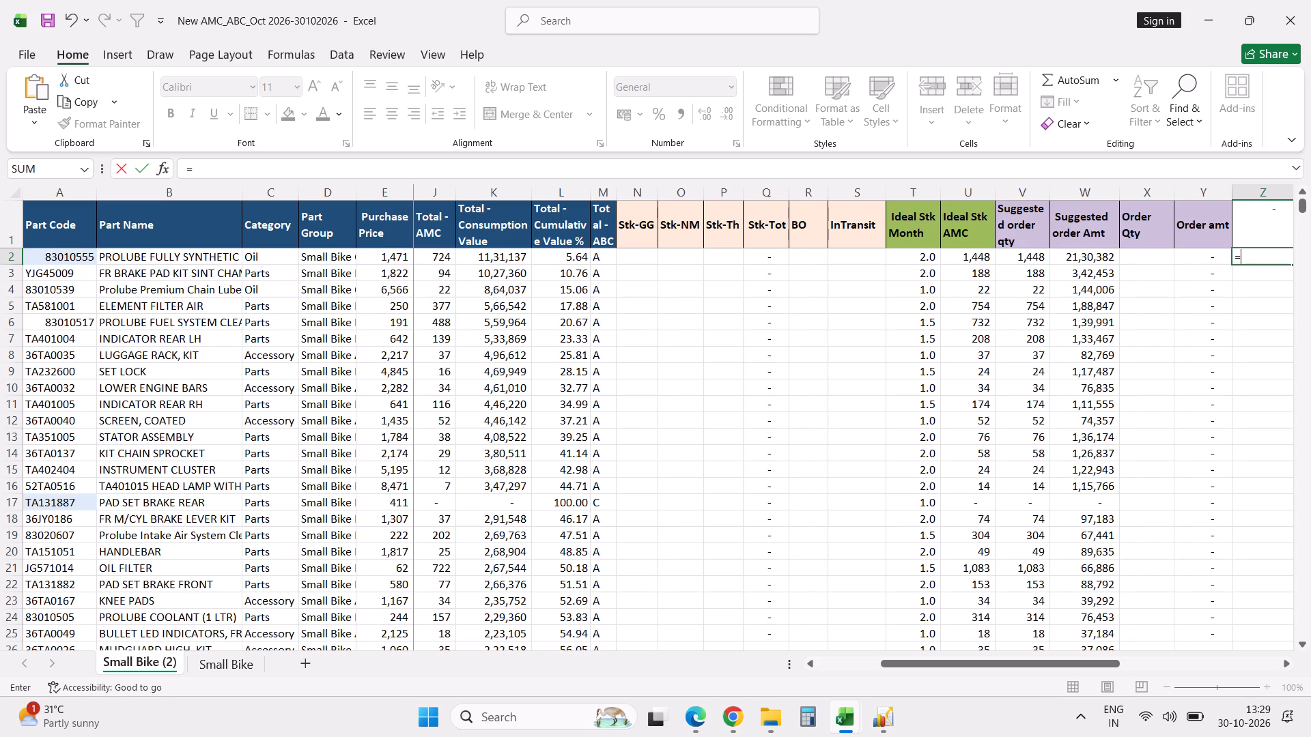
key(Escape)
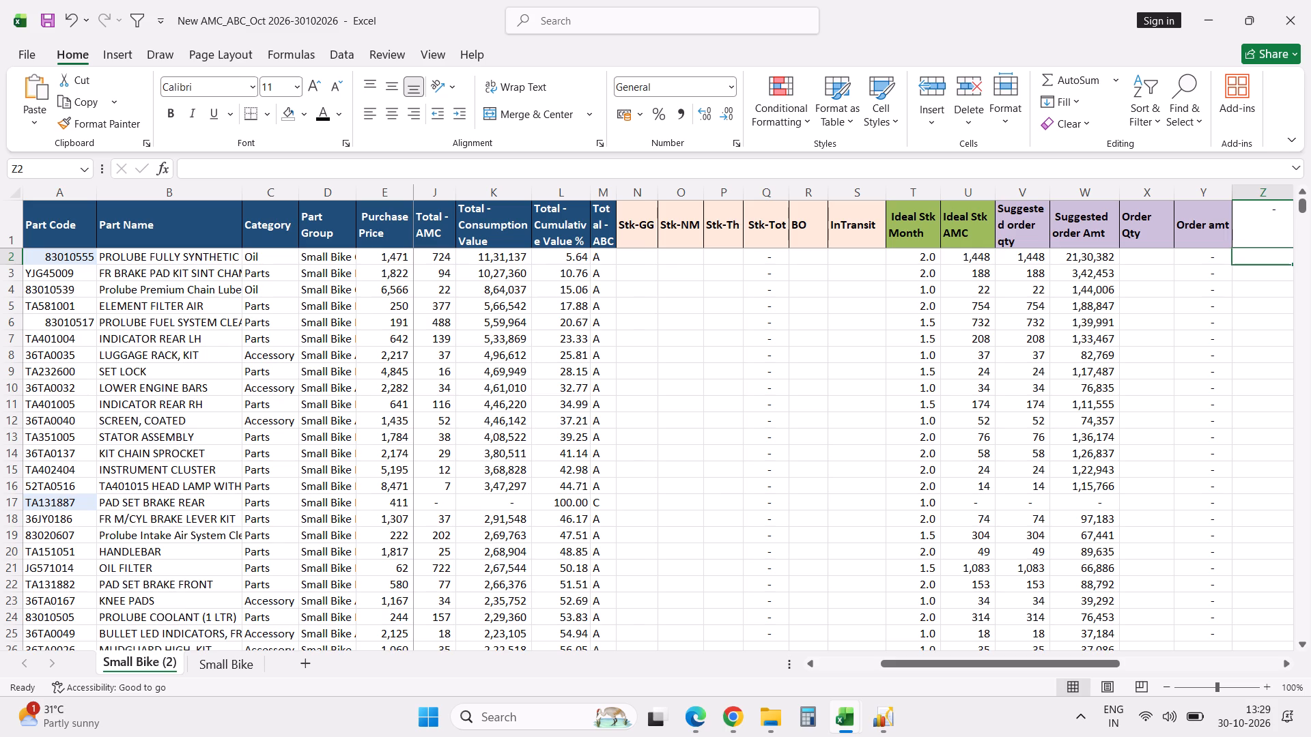
Switch to Excellon and expand the Service module down to the Service folder under Reports.
click(770, 715)
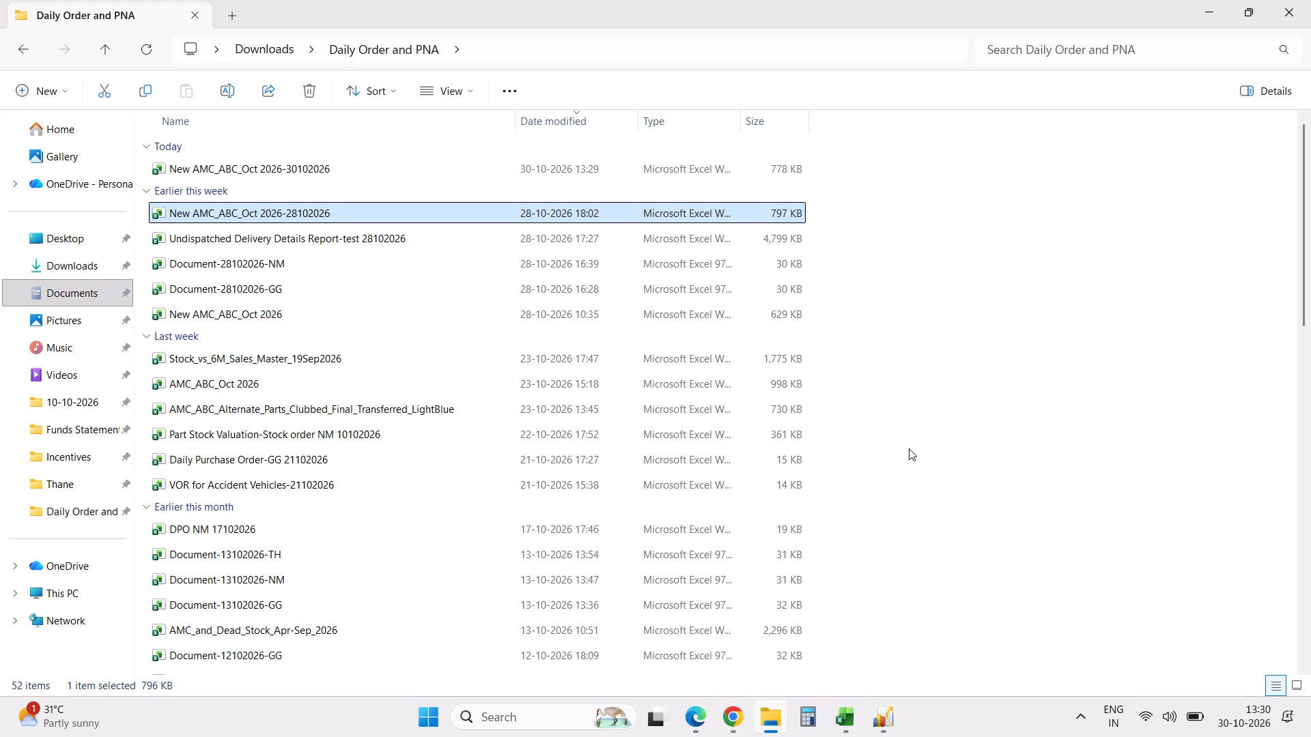
click(888, 719)
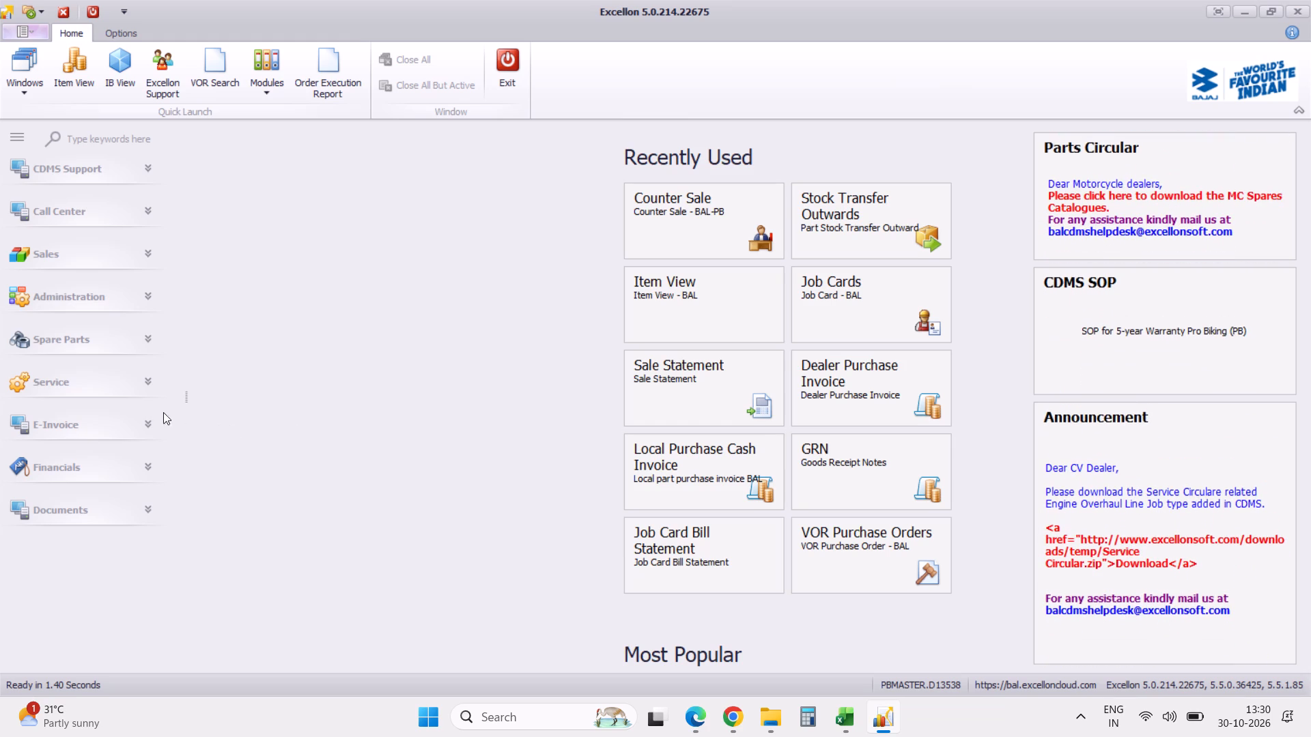
click(148, 380)
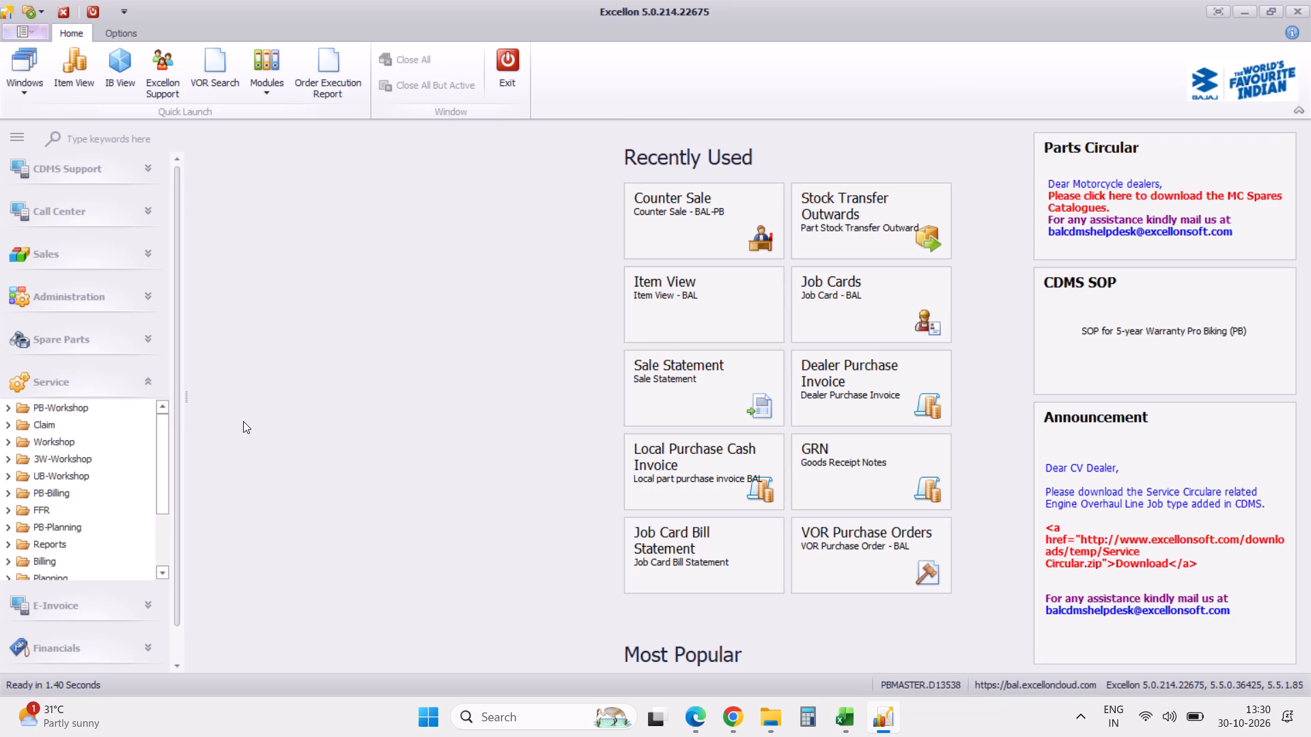
triple_click(165, 573)
click(165, 573)
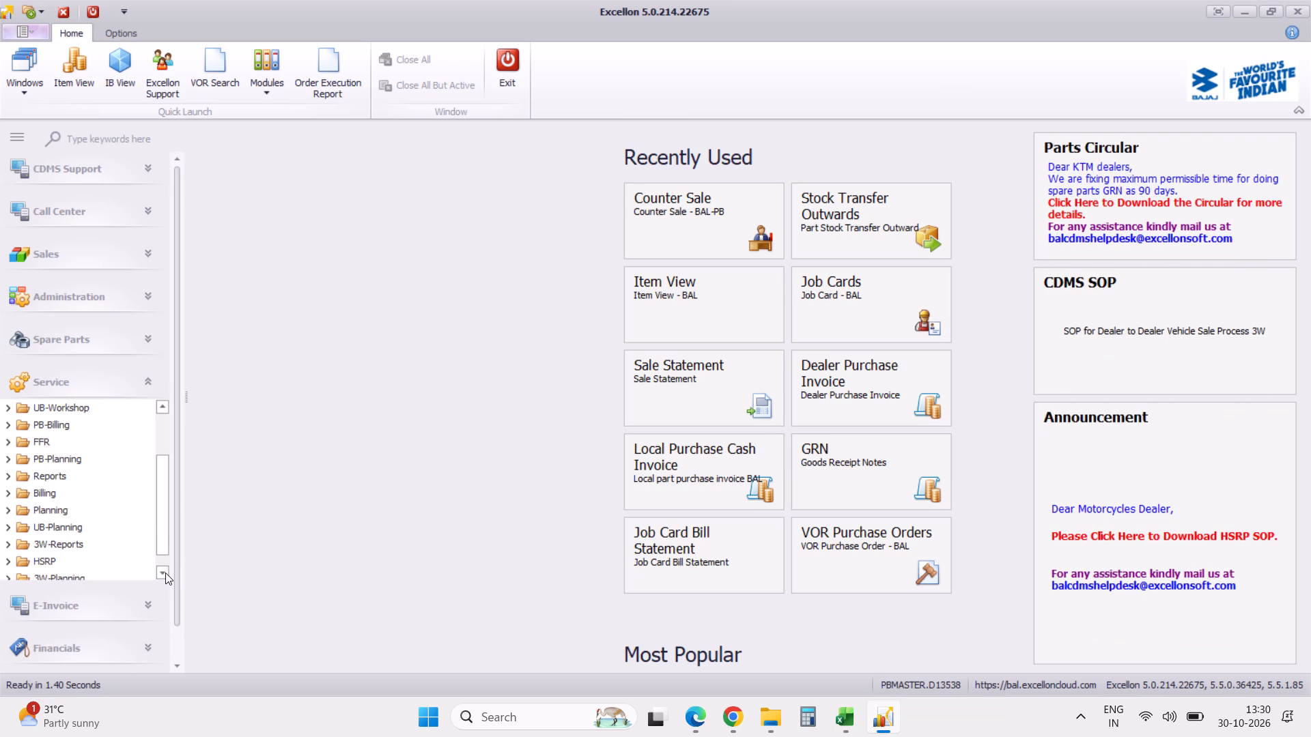
click(165, 573)
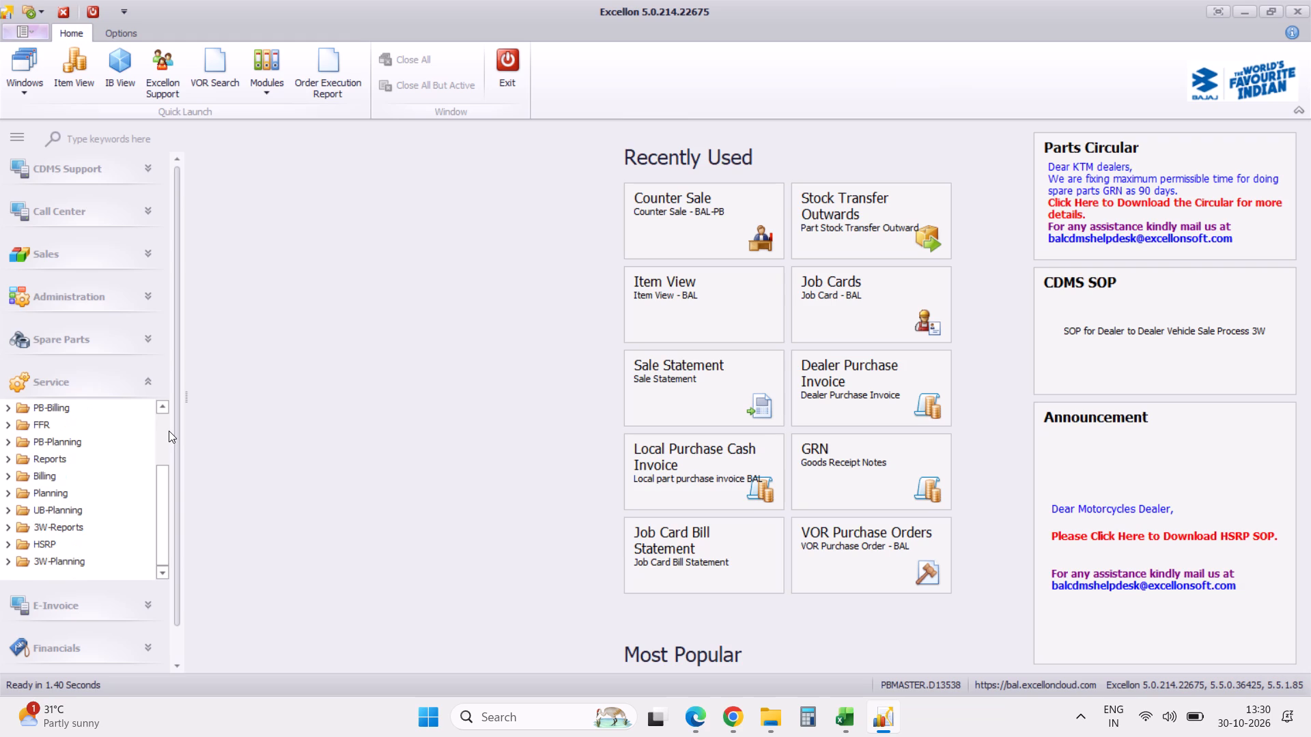
triple_click(169, 431)
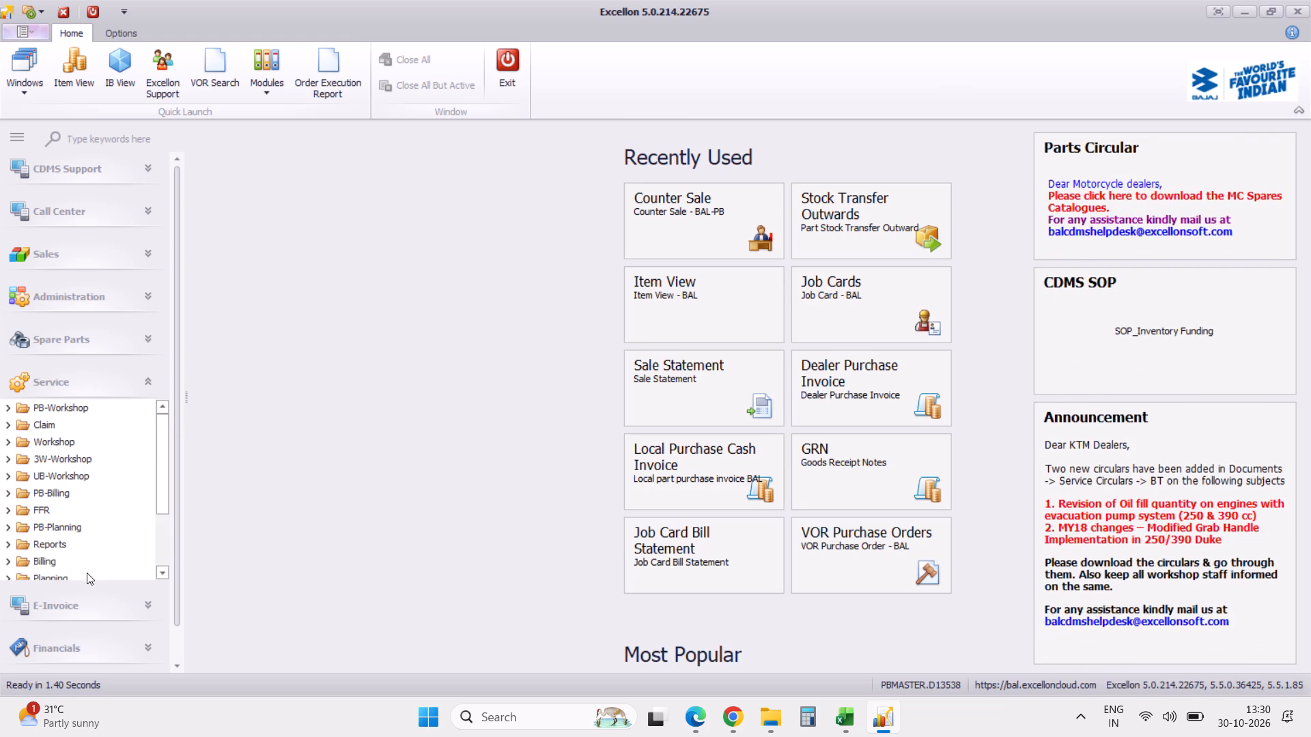
click(3, 541)
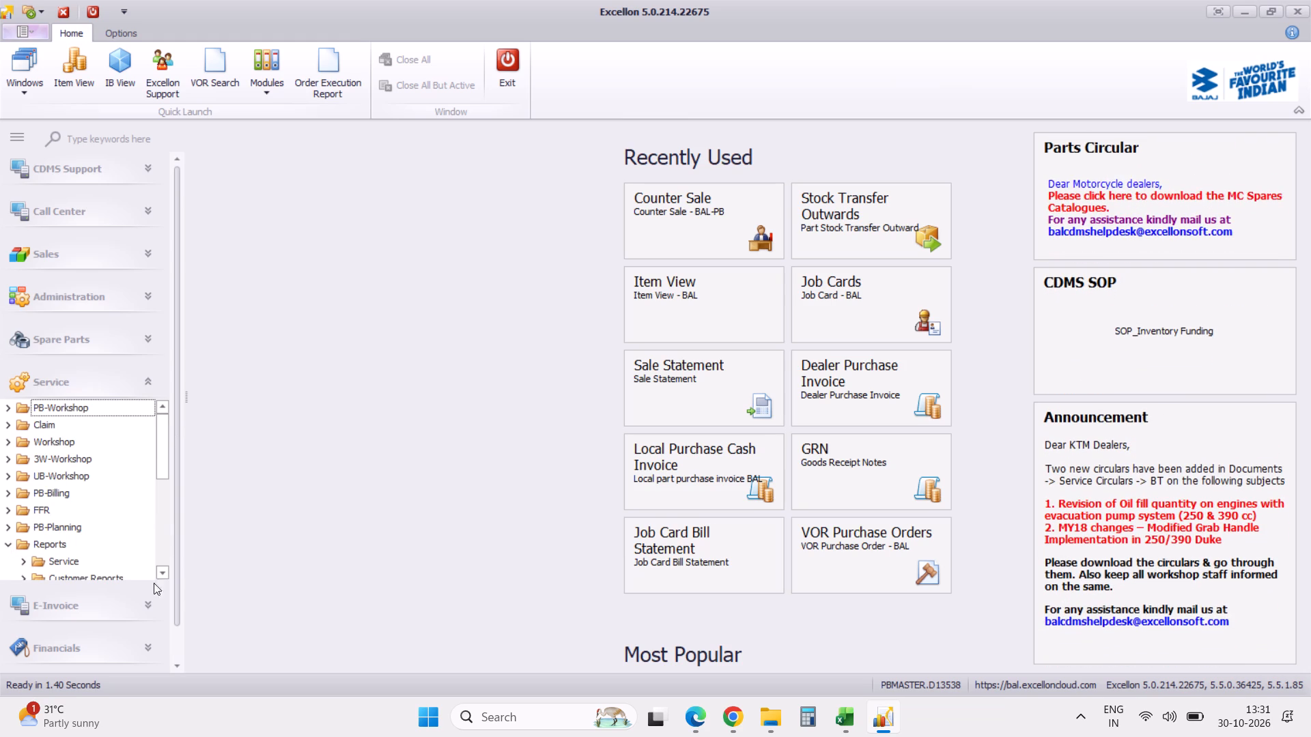
triple_click(163, 574)
click(163, 574)
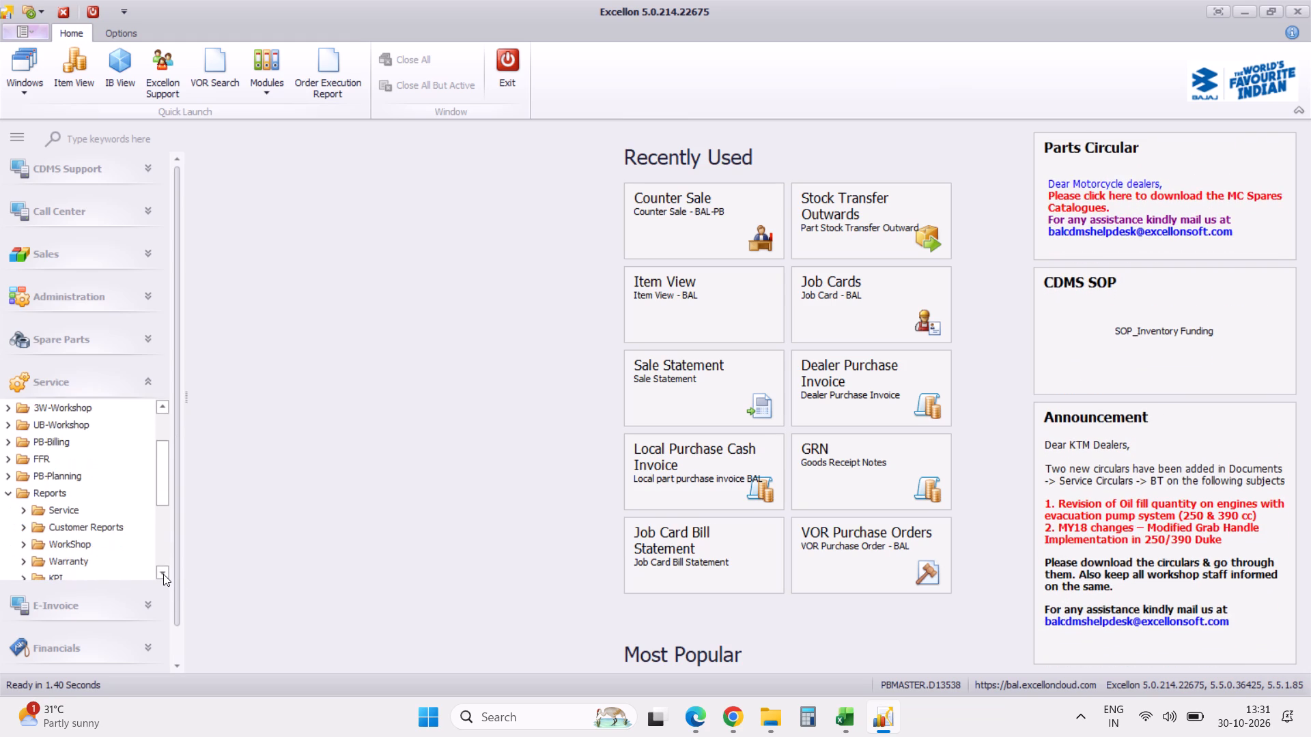
click(163, 574)
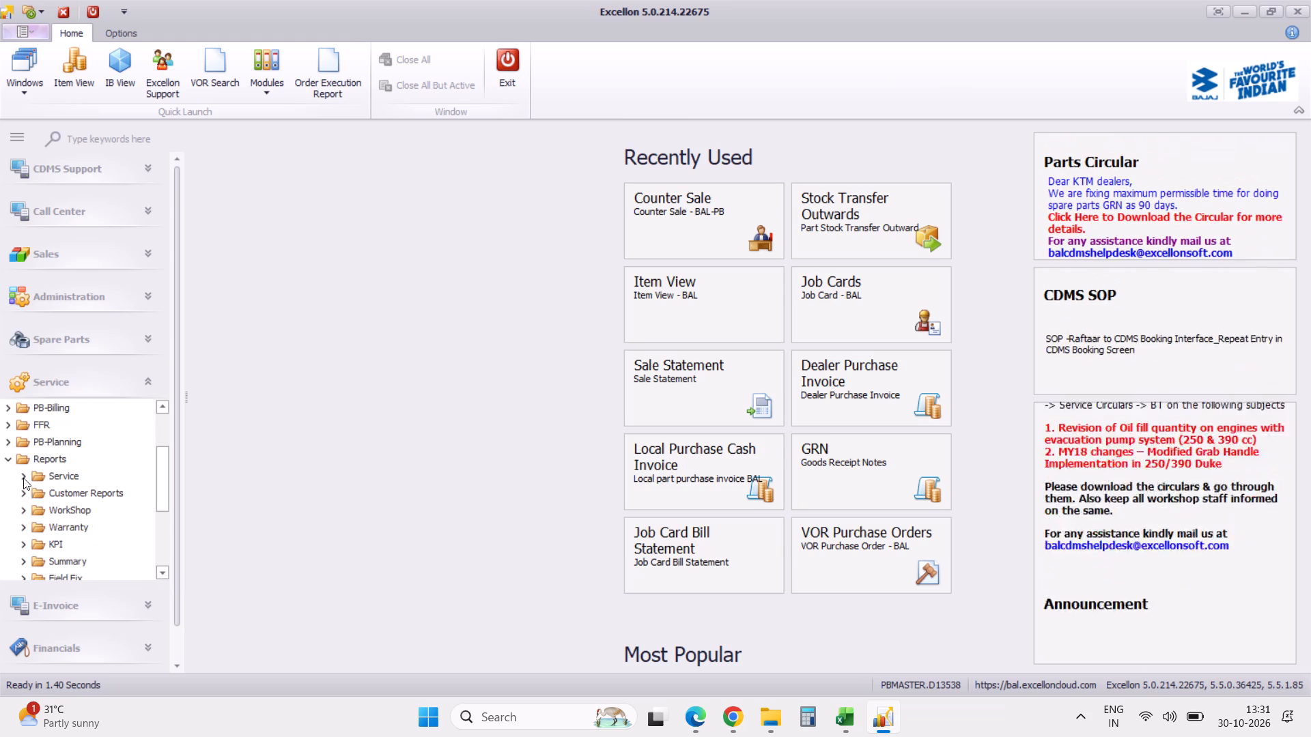
click(23, 476)
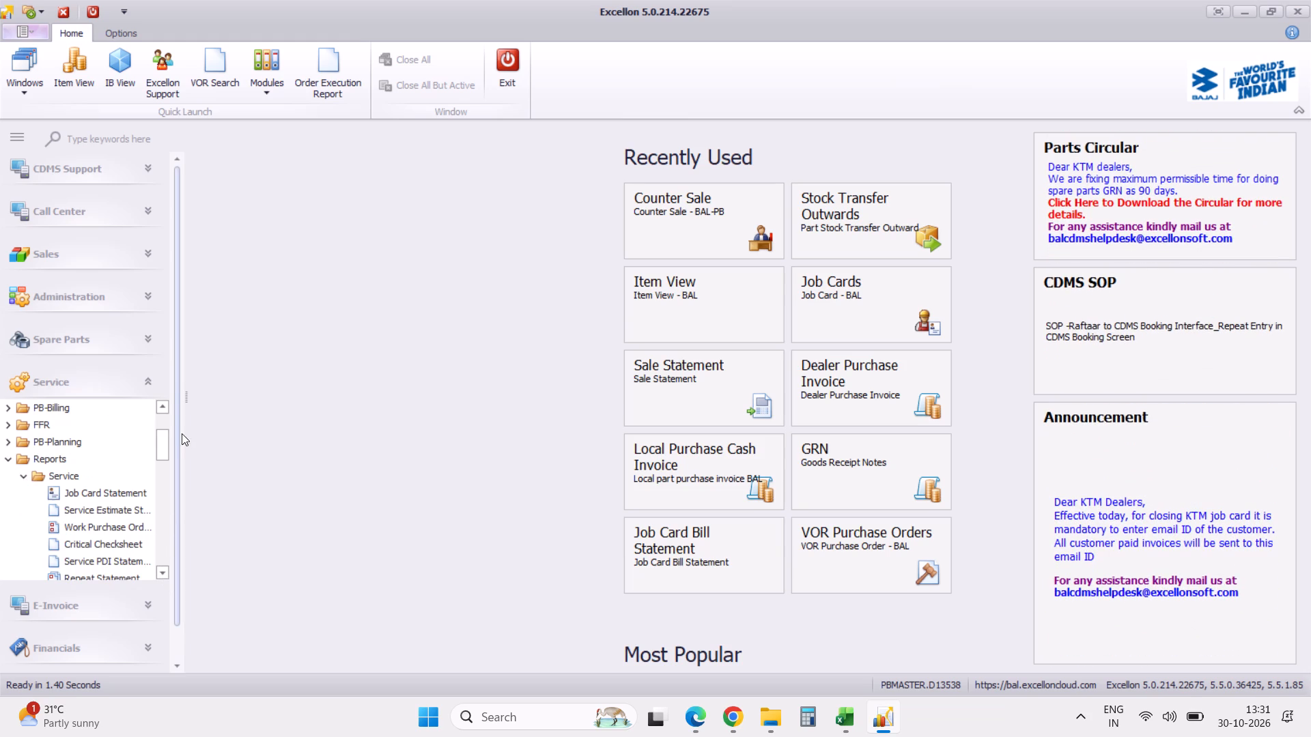
Widen the navigation pane so the report names have more room.
drag(187, 399, 372, 391)
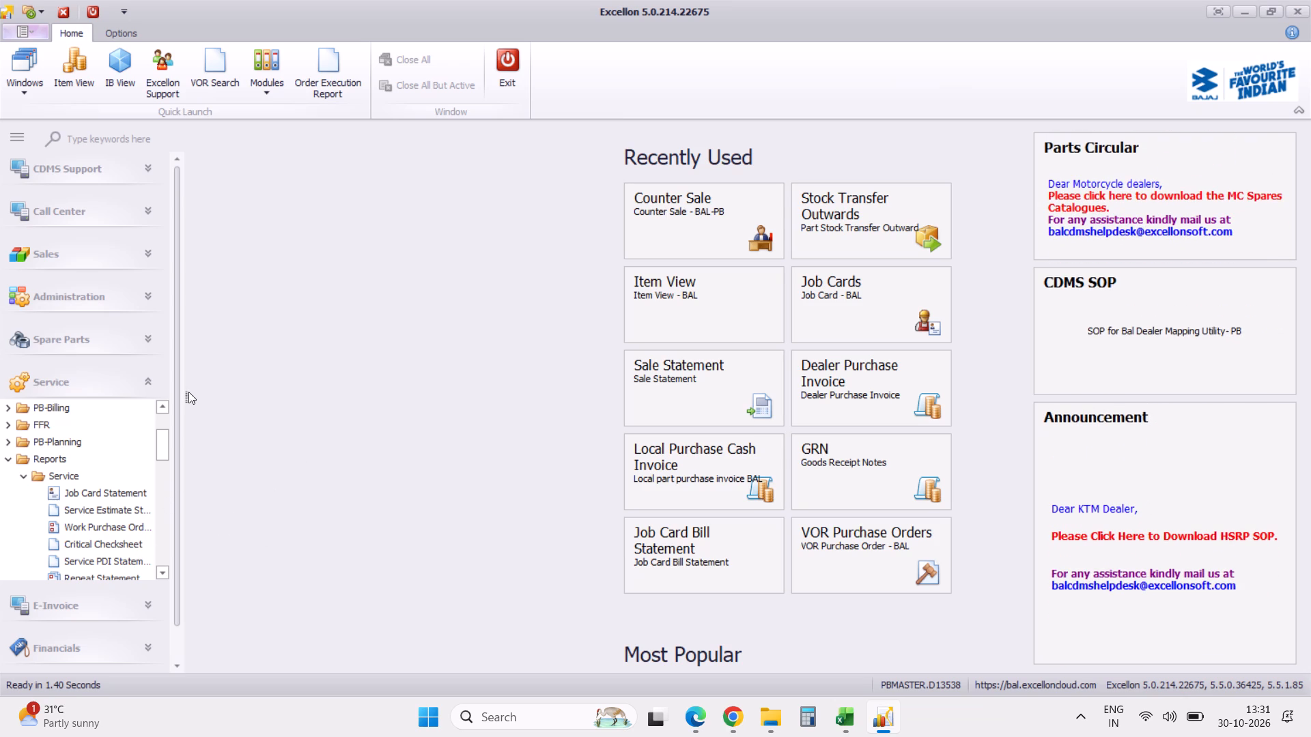
drag(188, 398, 214, 399)
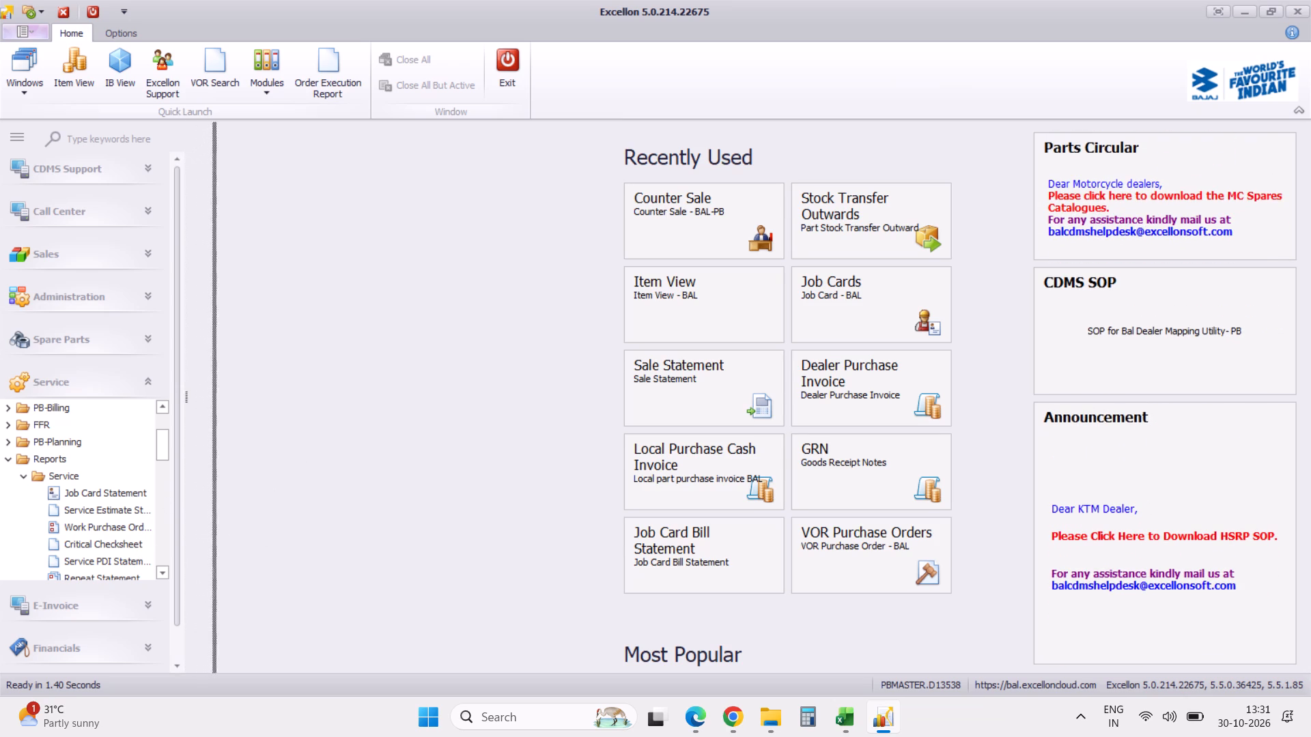
drag(214, 399, 227, 397)
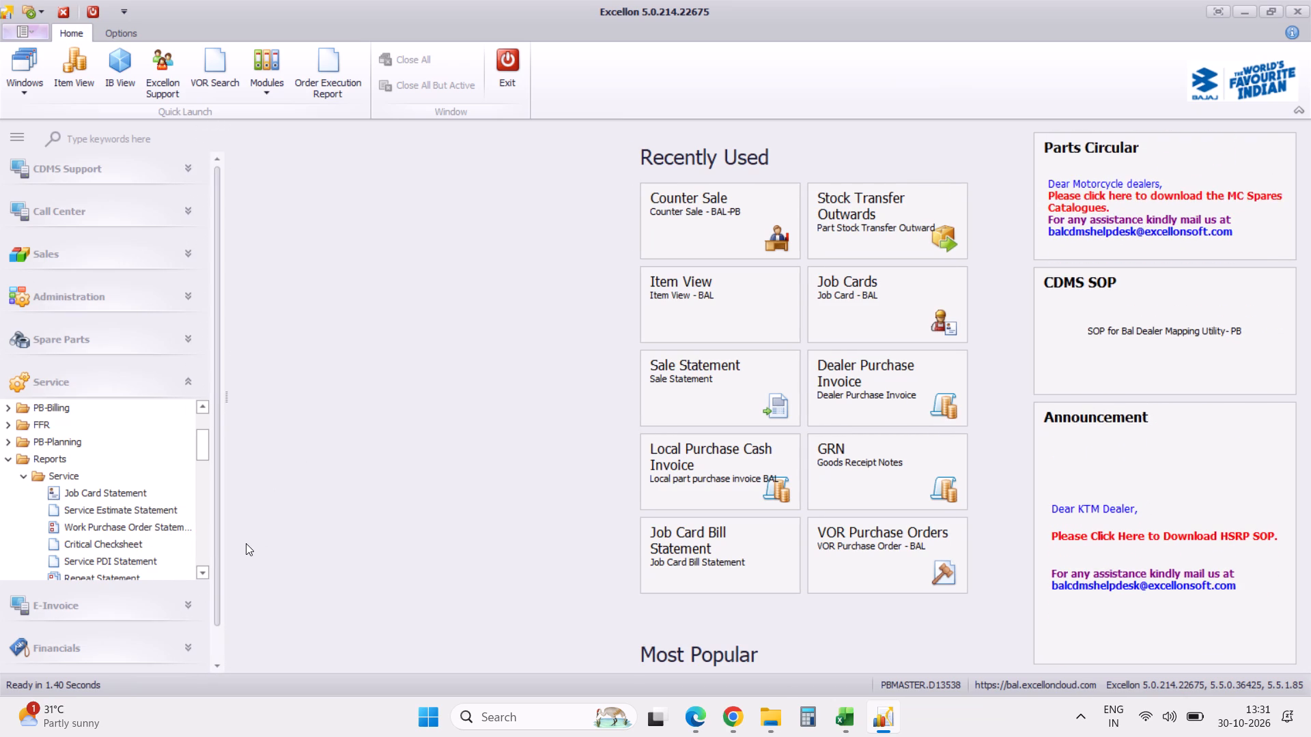
Look through the service reports listed under Reports to find the one covering job card billing.
click(201, 572)
click(201, 572)
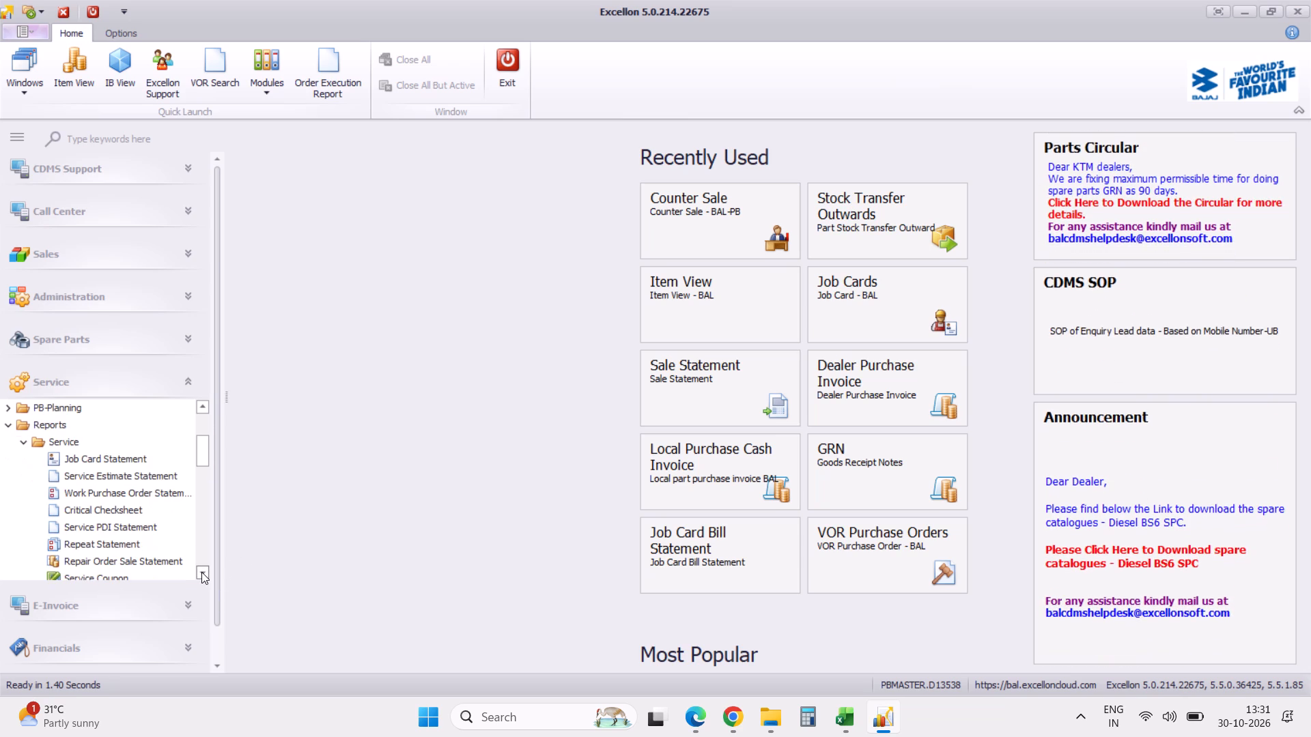
click(201, 572)
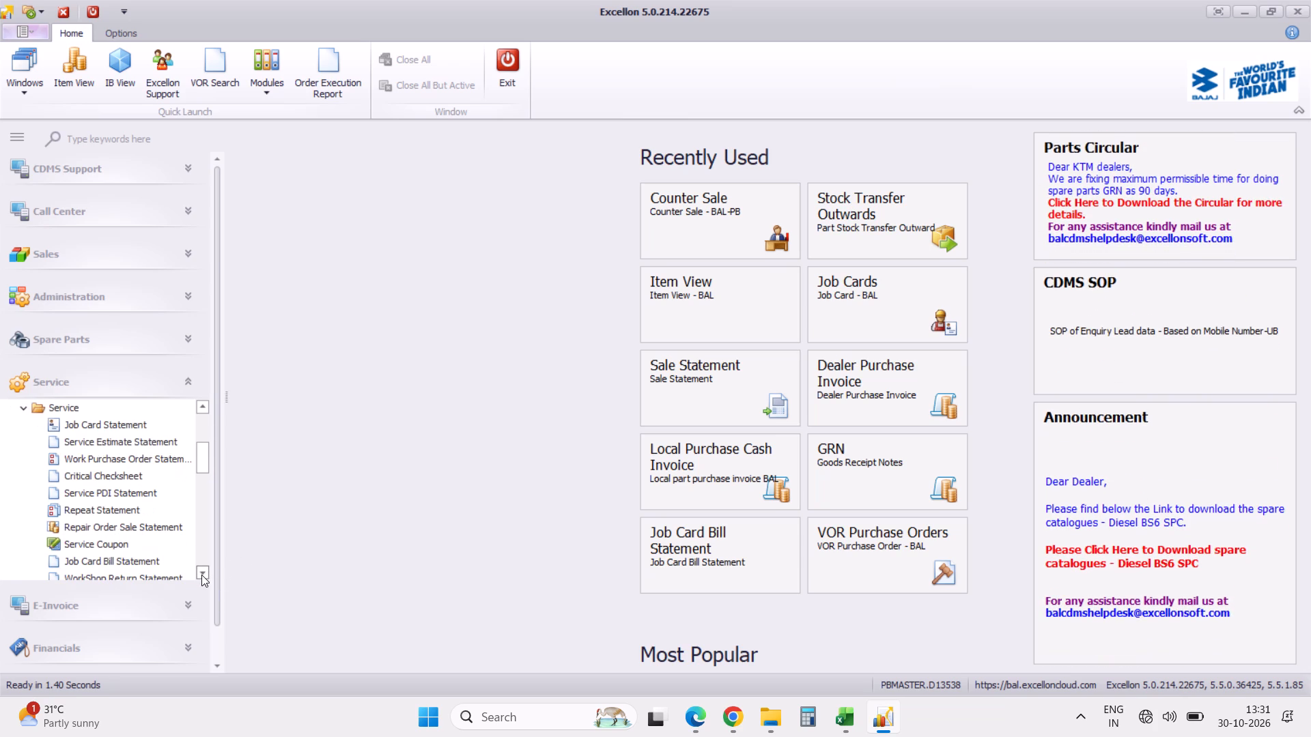
click(201, 575)
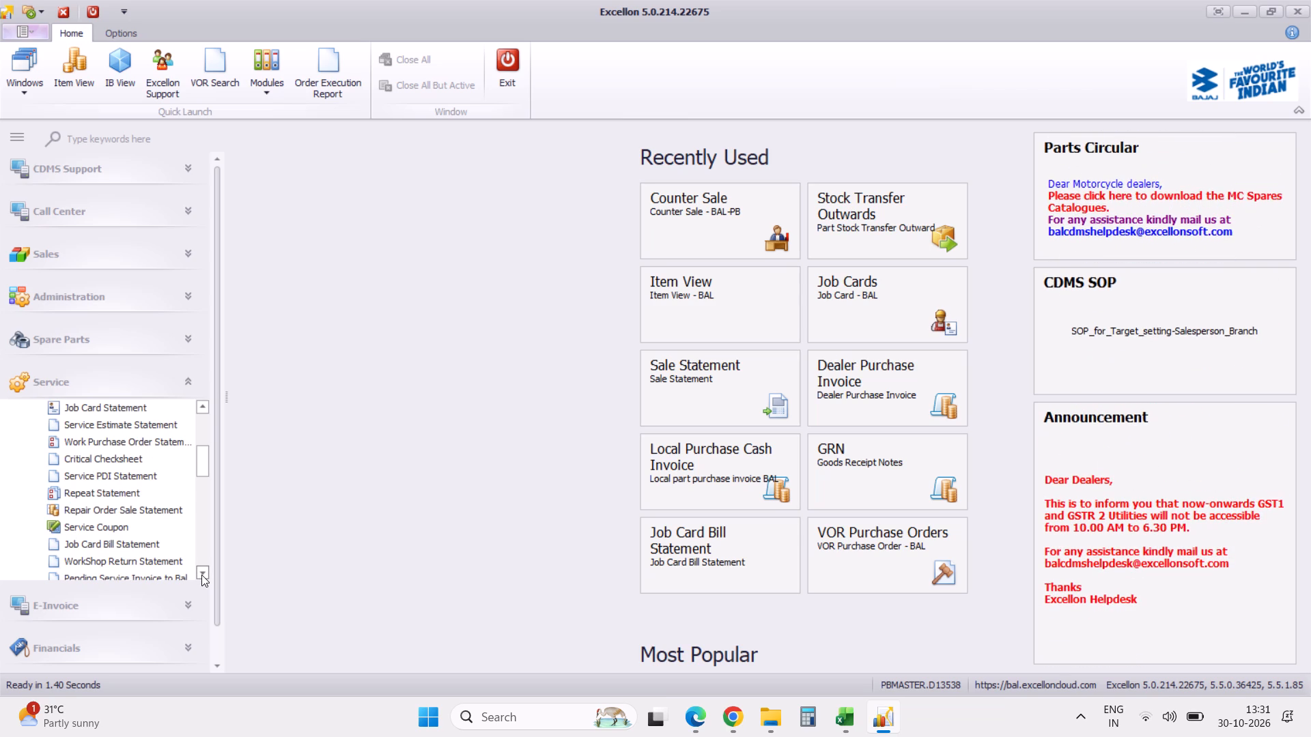
click(201, 575)
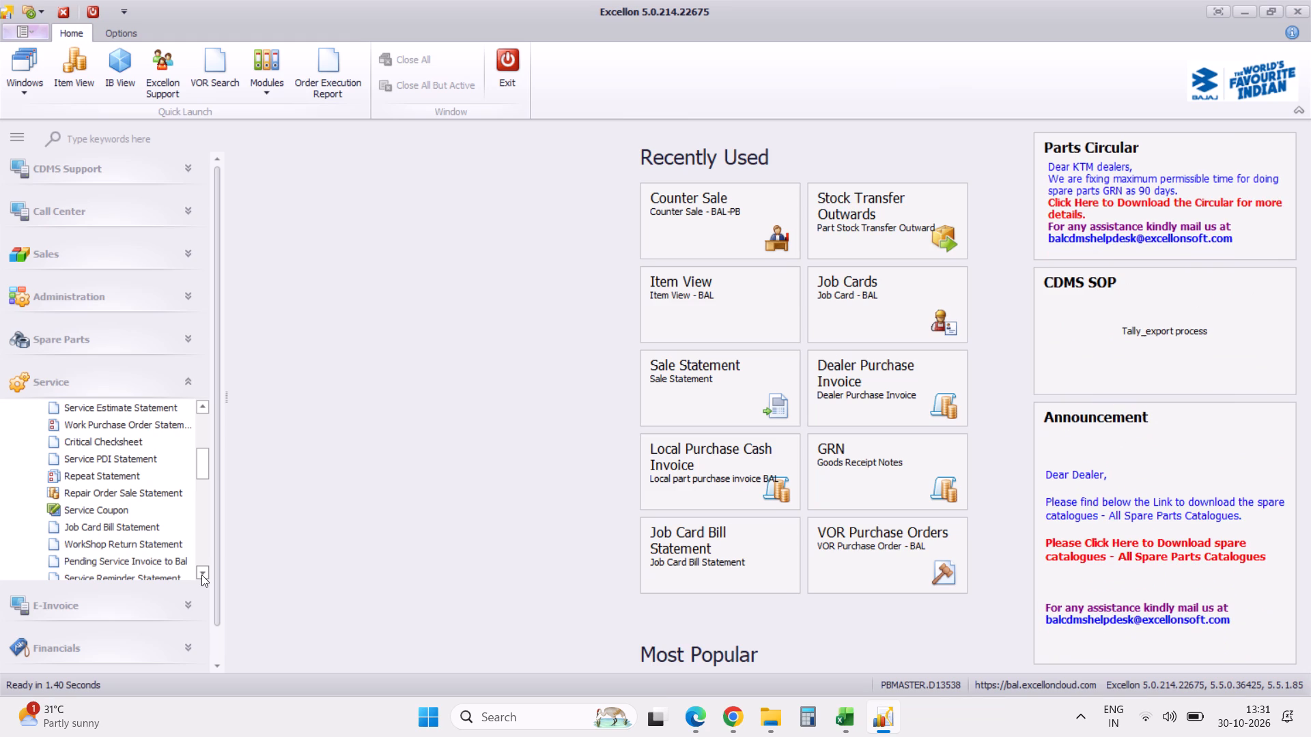
click(201, 575)
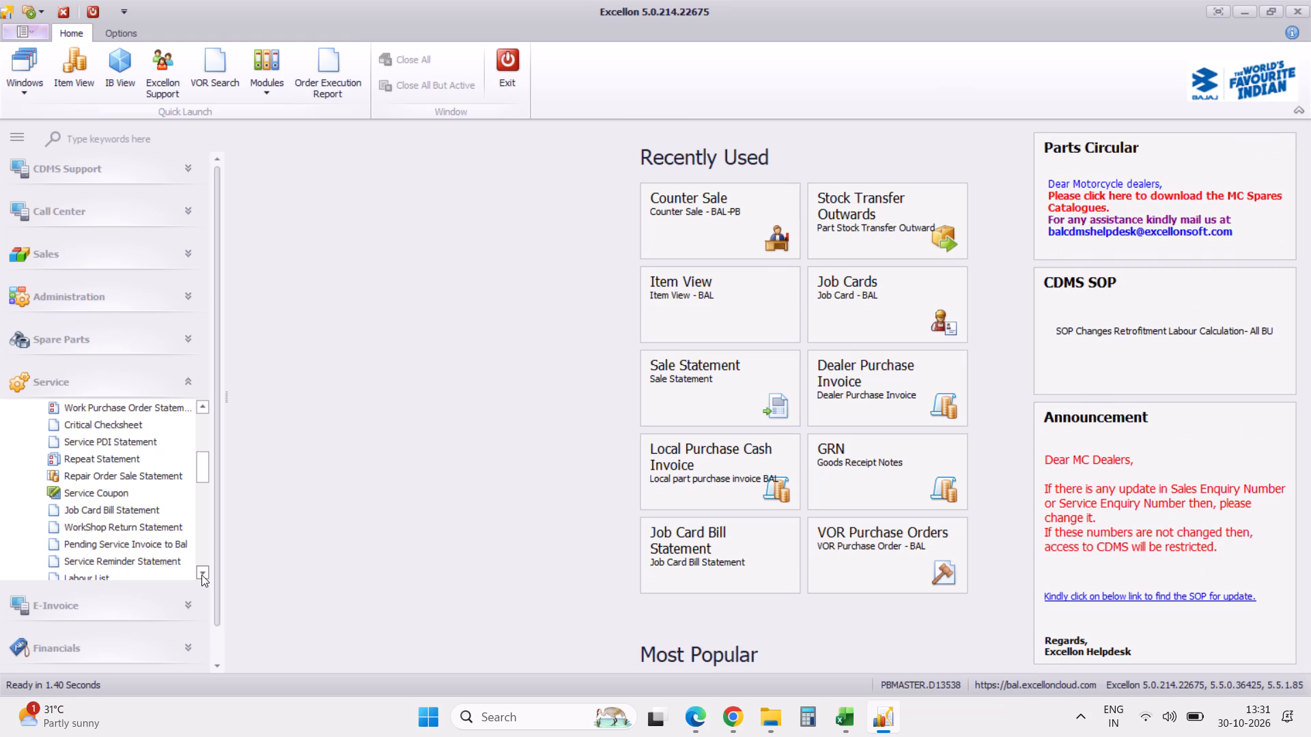
triple_click(202, 405)
click(202, 405)
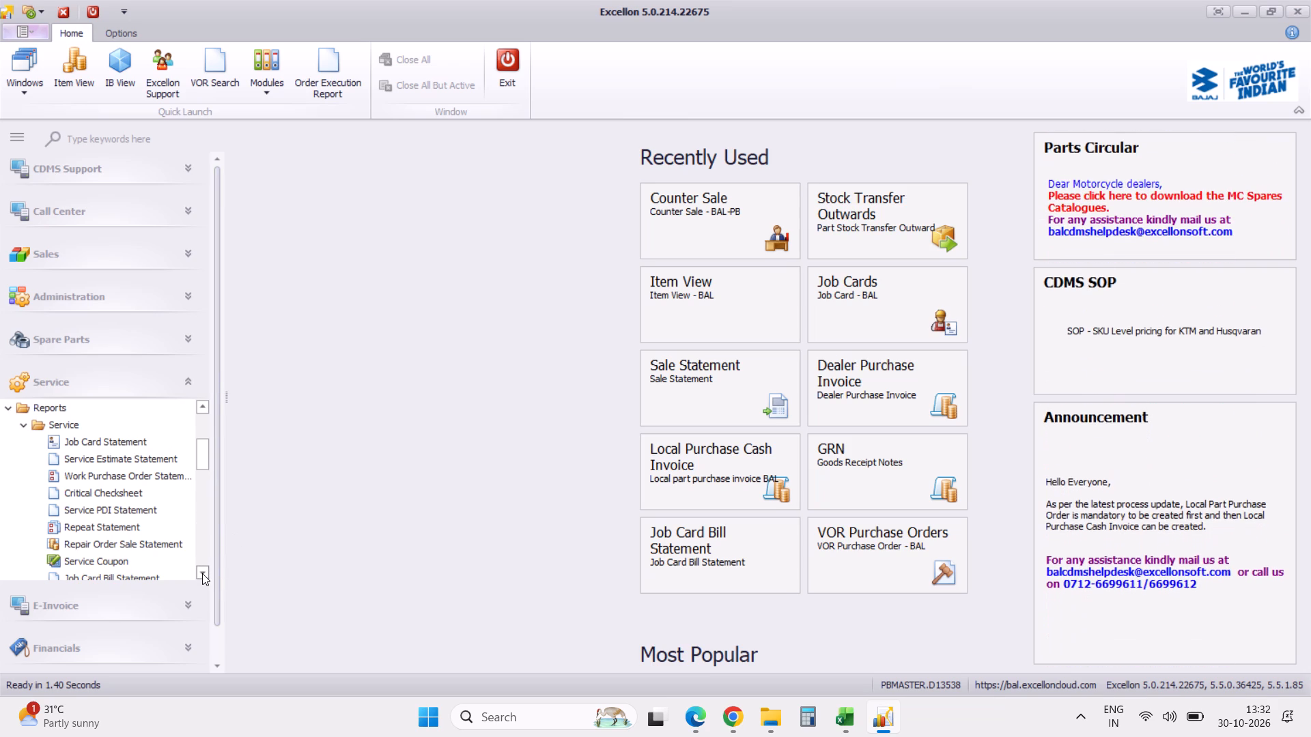
click(202, 573)
click(202, 573)
click(202, 573)
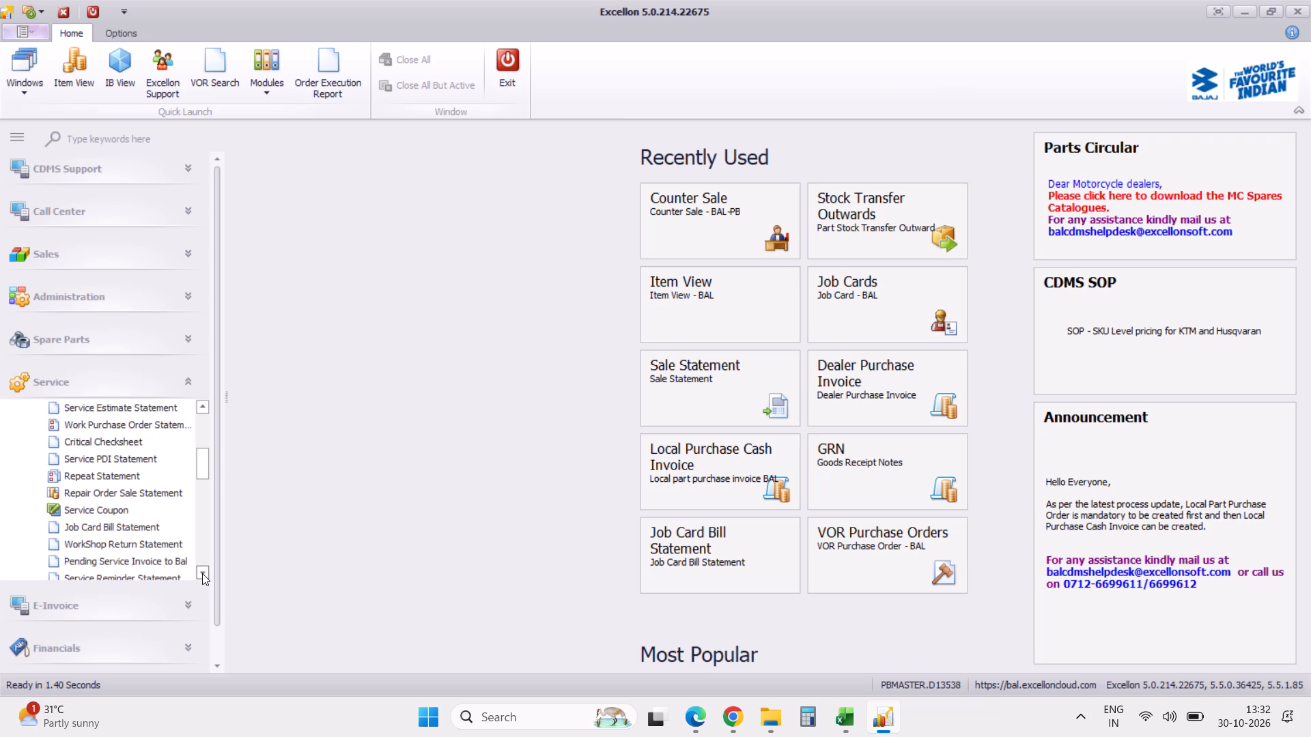
click(202, 573)
click(202, 573)
click(202, 573)
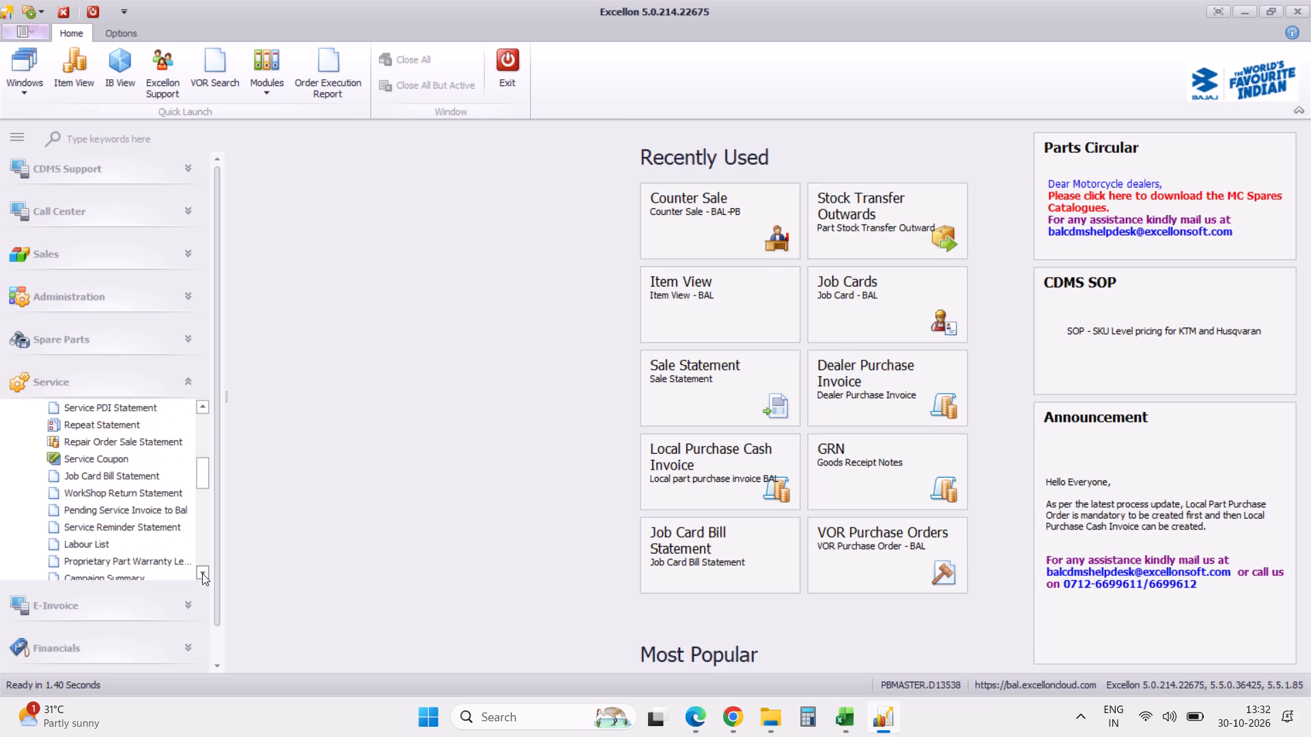
click(202, 573)
triple_click(202, 573)
click(202, 573)
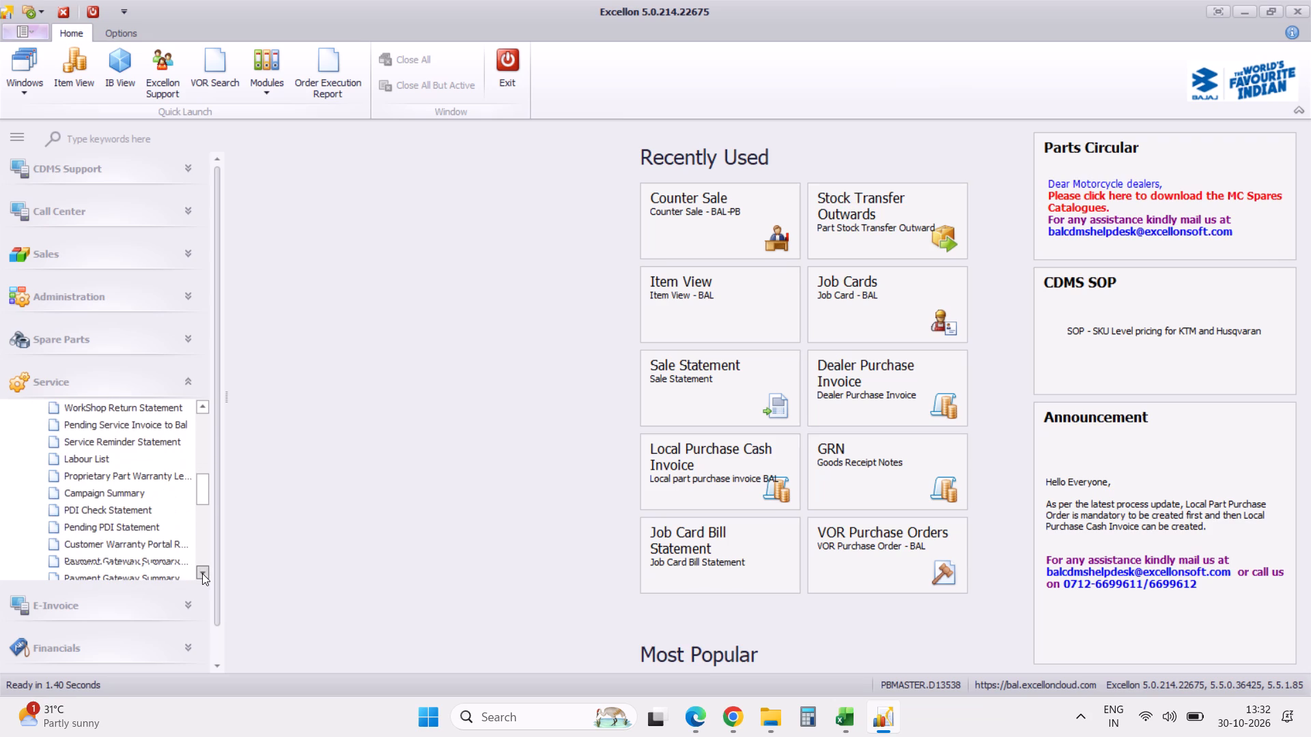
click(202, 573)
click(202, 573)
triple_click(202, 573)
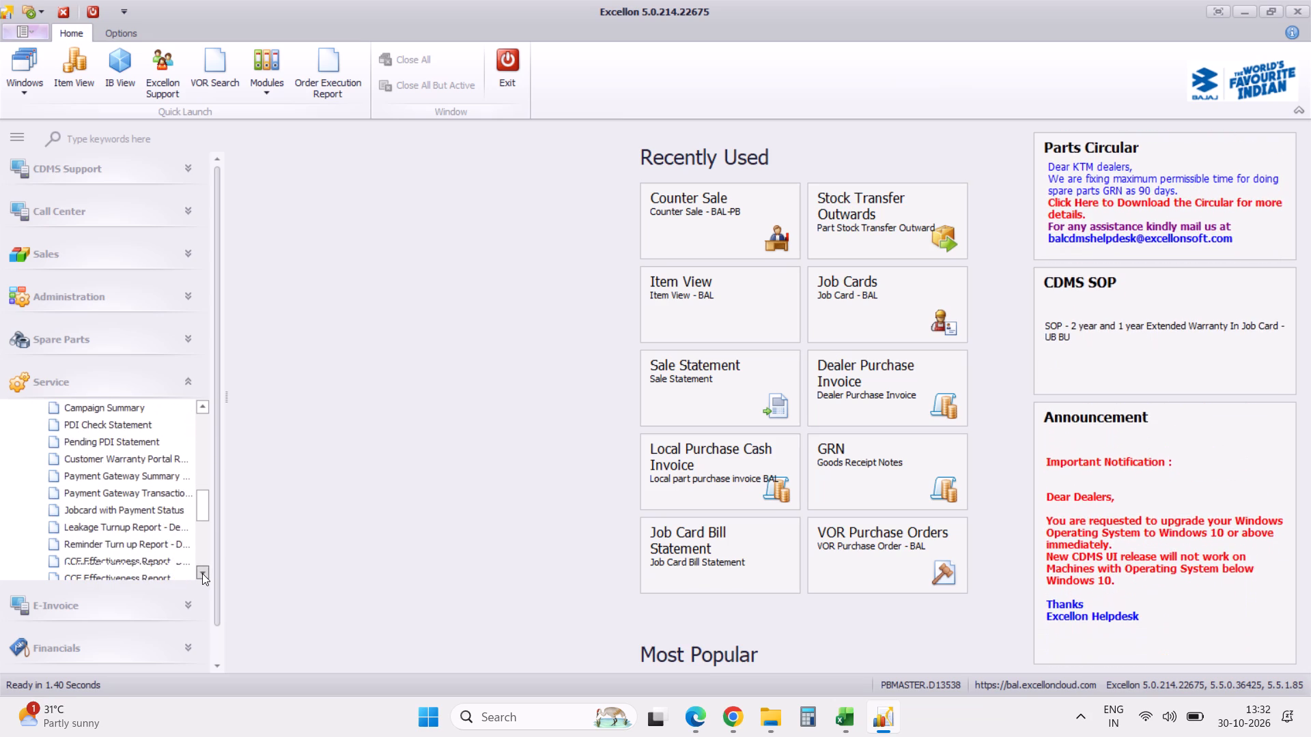
double_click(202, 573)
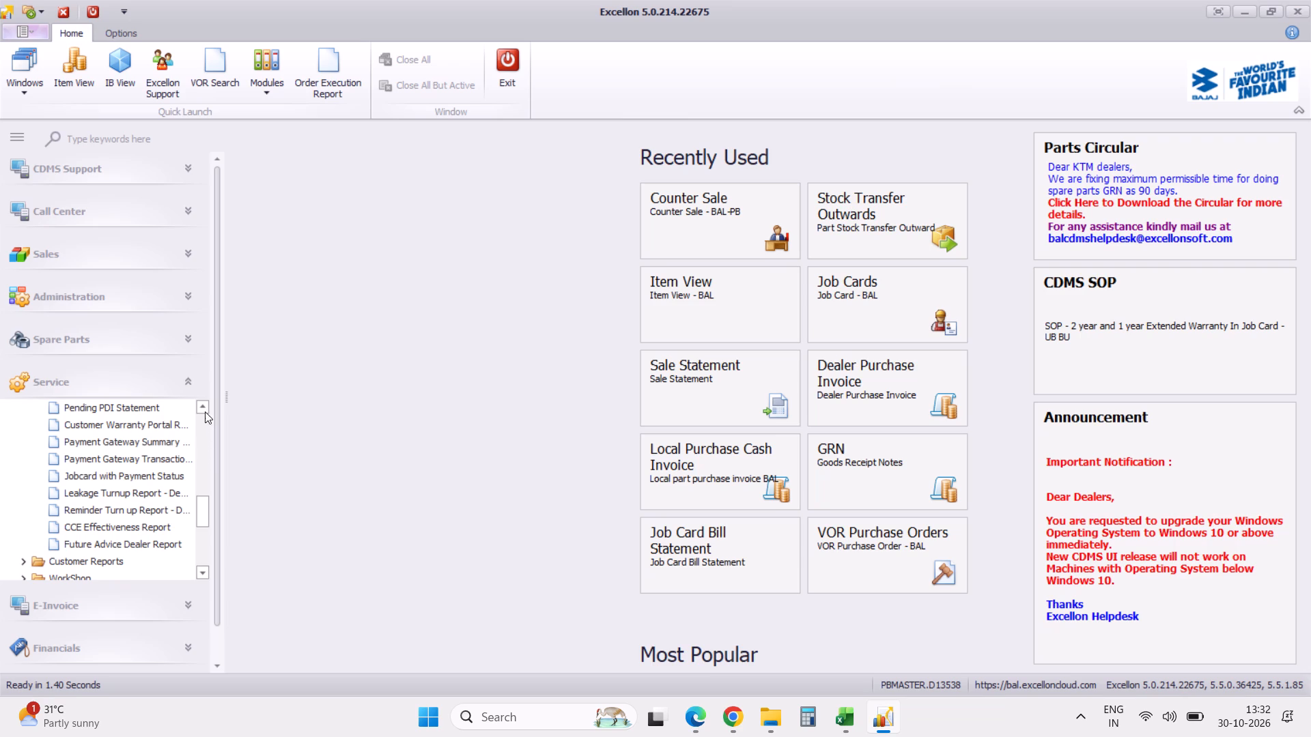
triple_click(202, 402)
triple_click(202, 402)
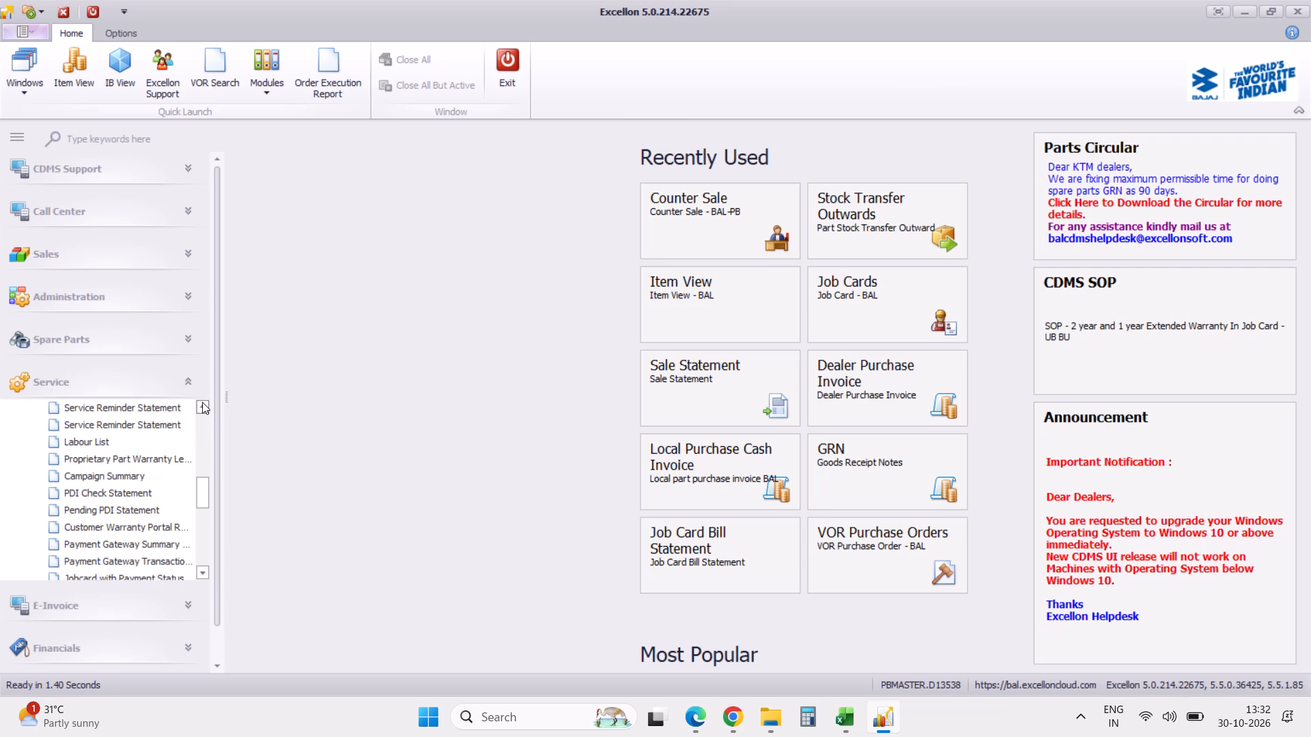
click(202, 402)
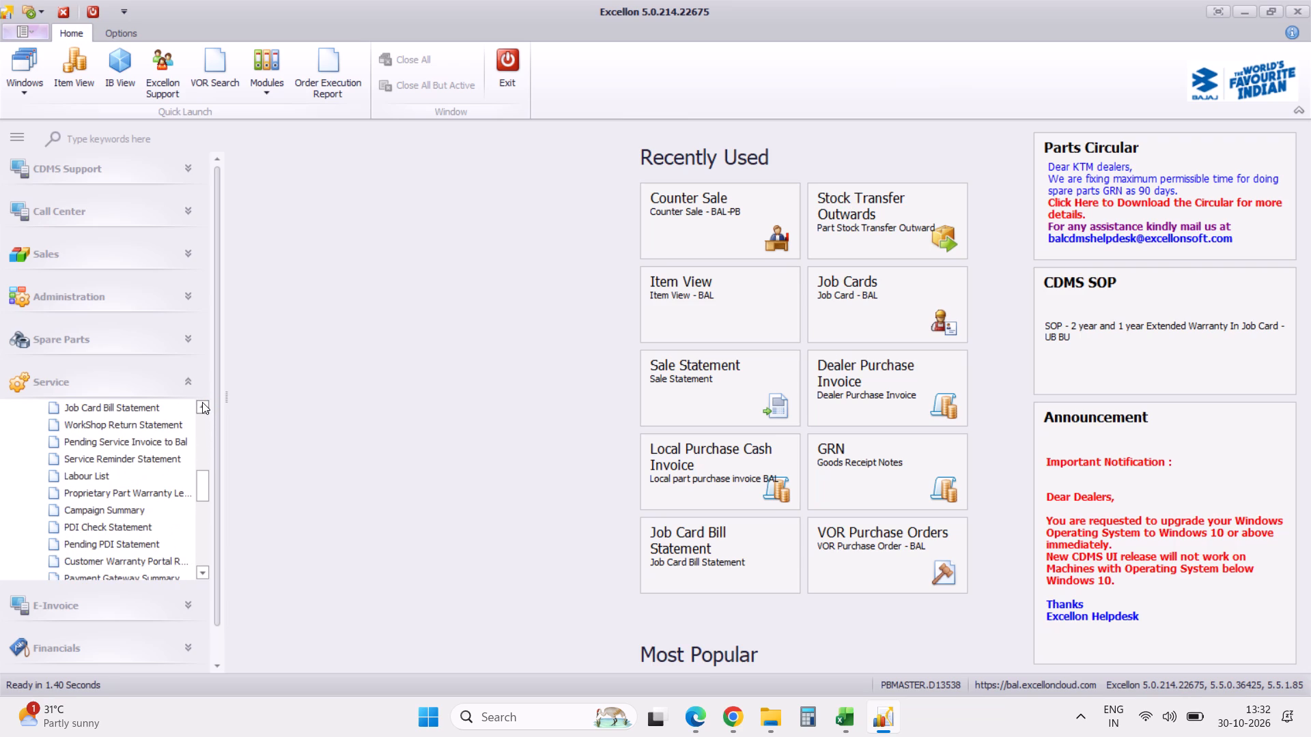
click(202, 402)
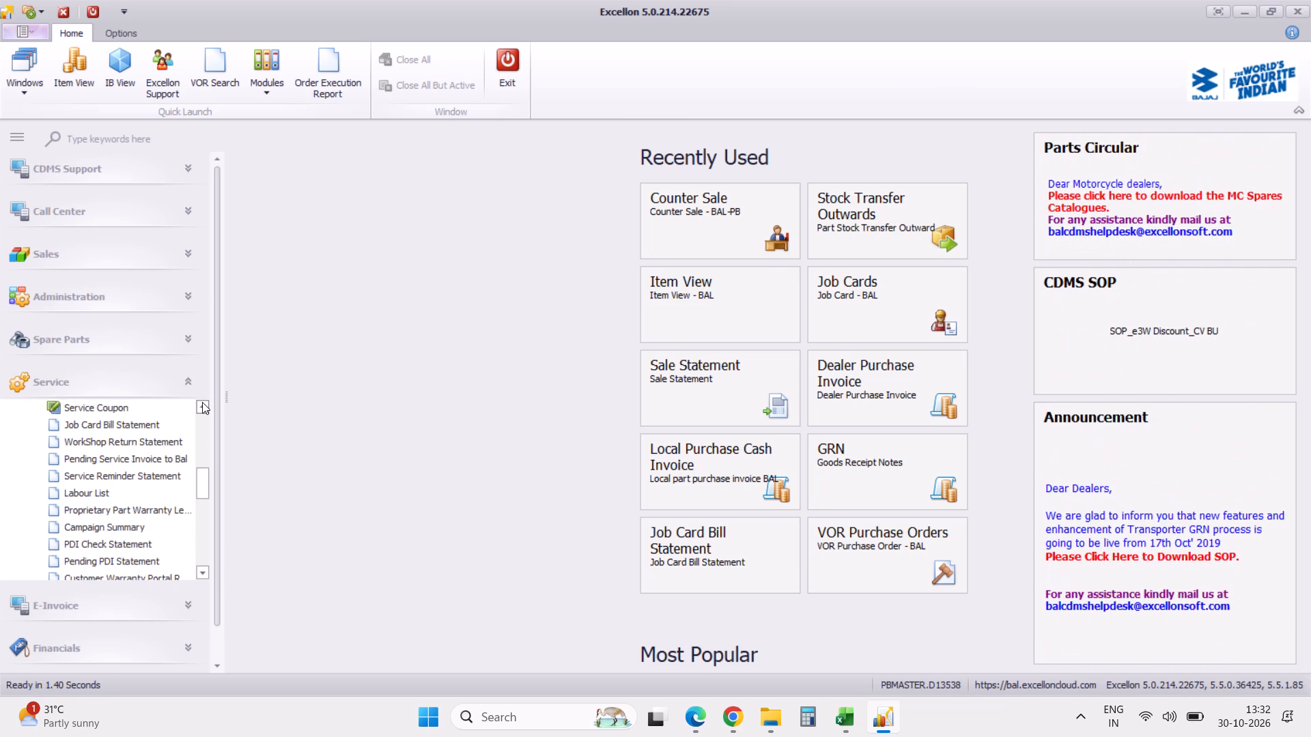
triple_click(202, 402)
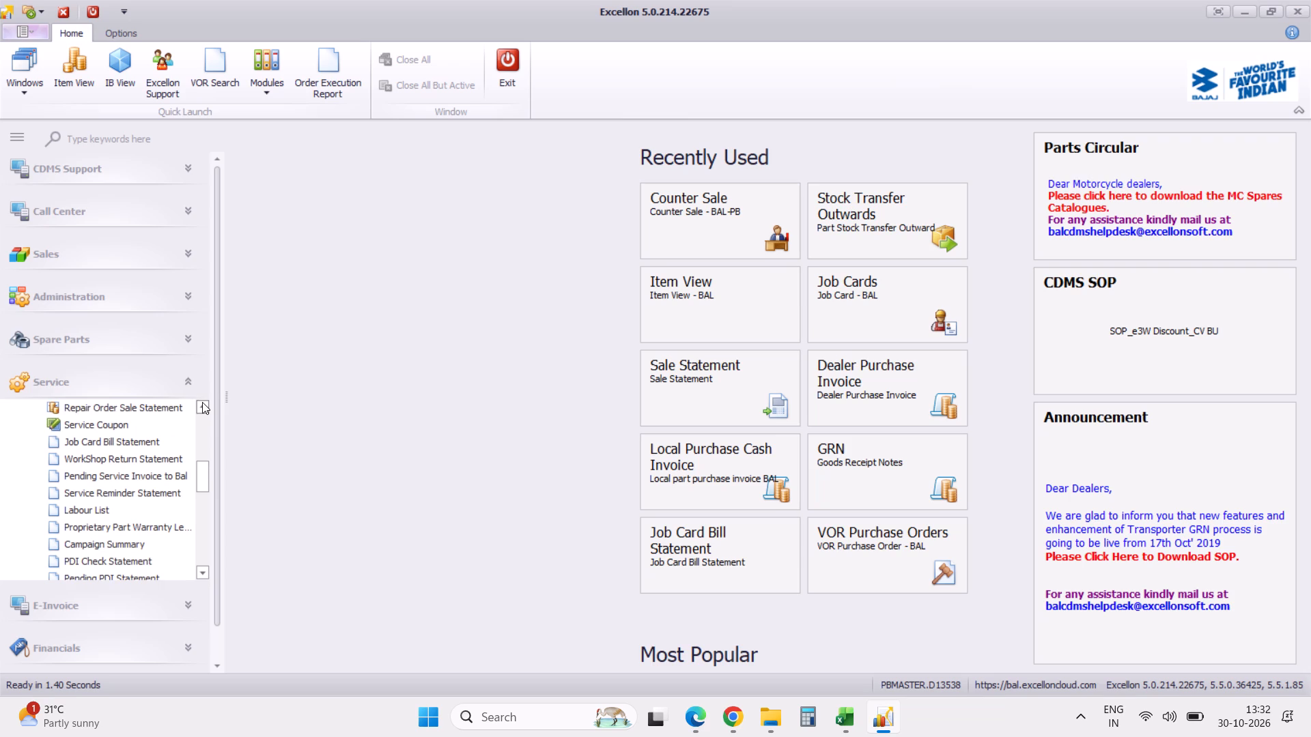
triple_click(202, 402)
triple_click(202, 402)
click(202, 402)
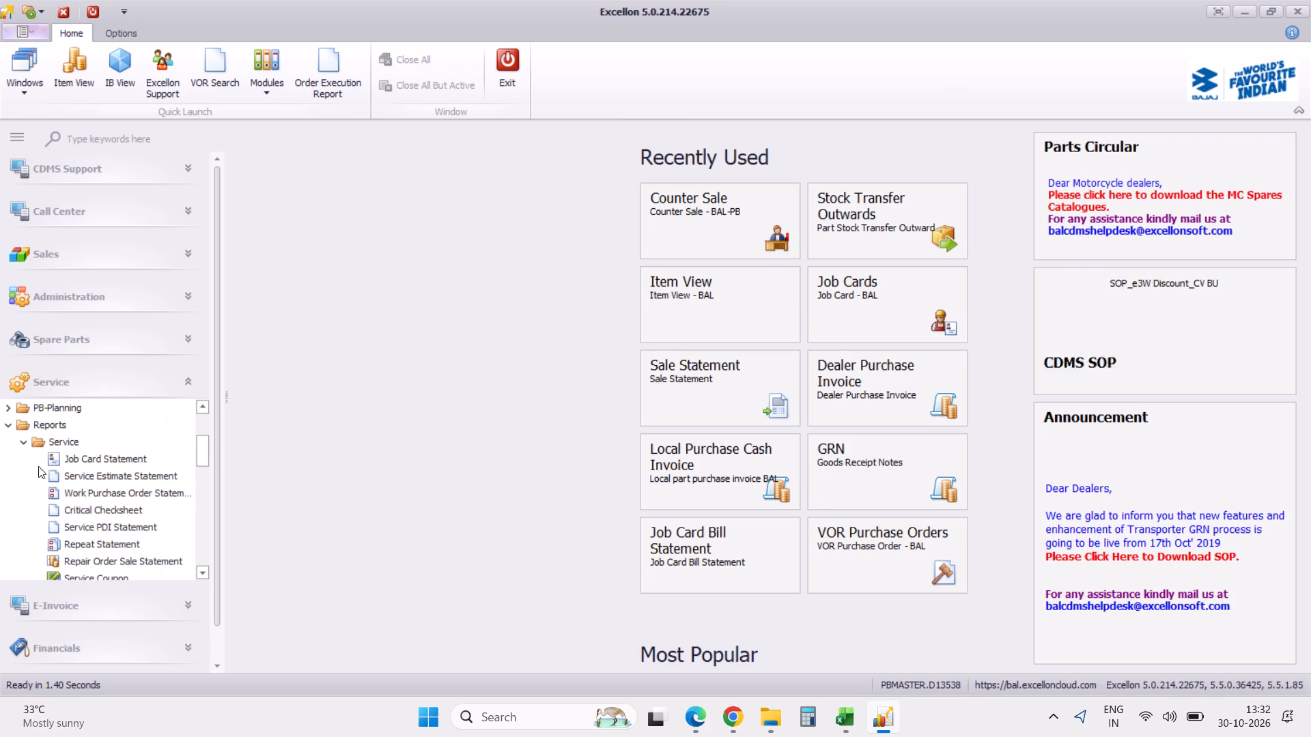
click(24, 444)
click(24, 444)
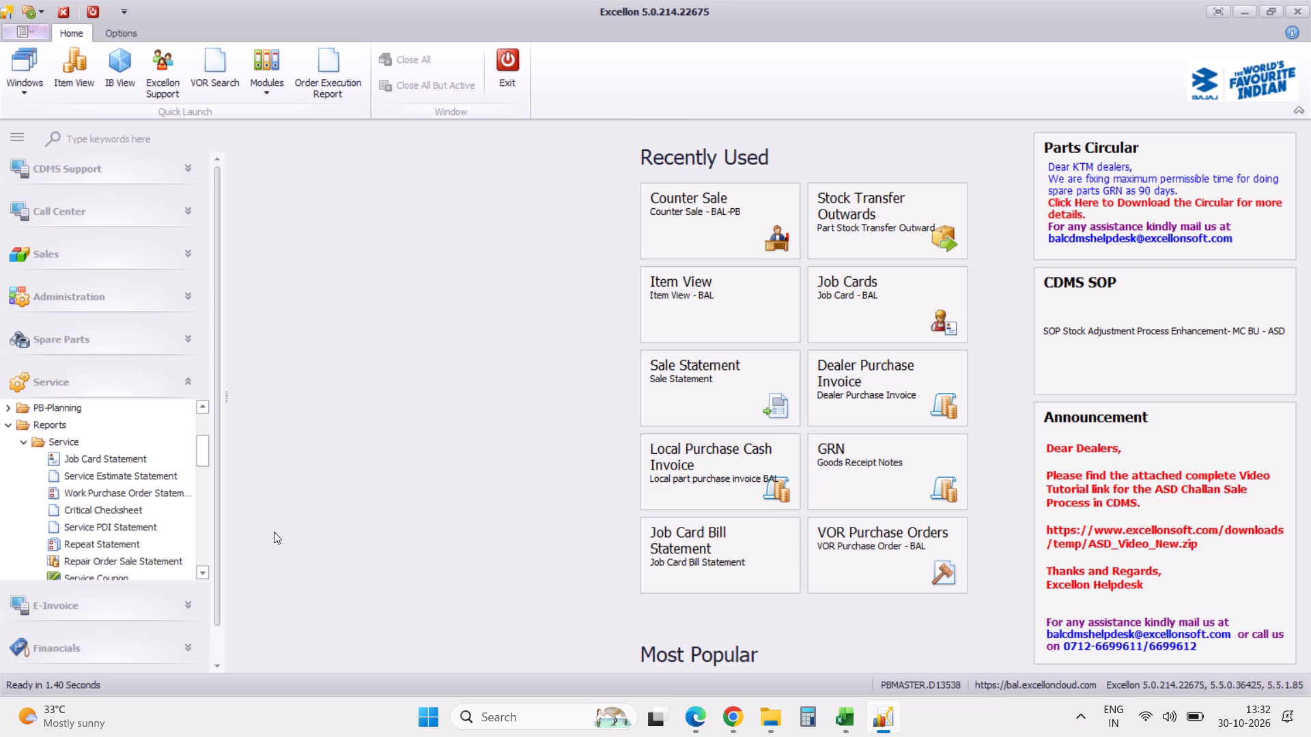
Open the Job Card Bill Statement report from the Service reports folder.
click(203, 573)
double_click(203, 573)
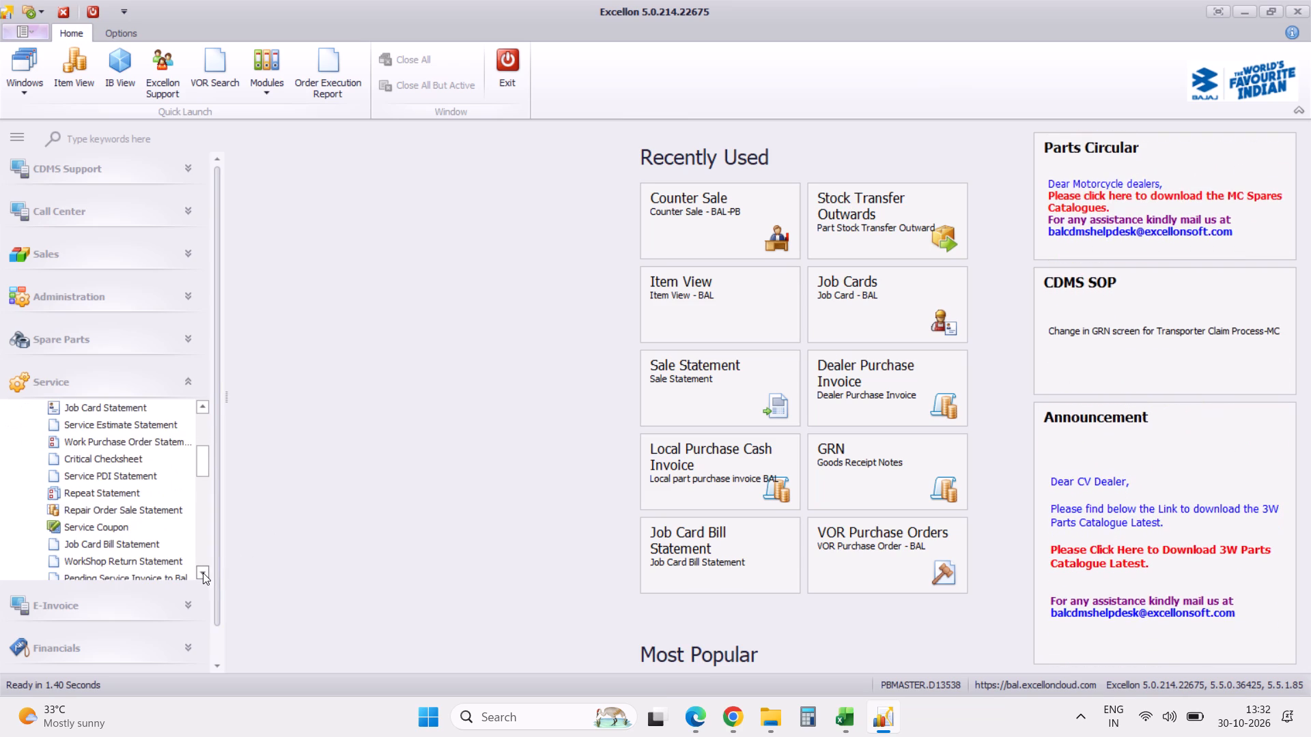
click(153, 546)
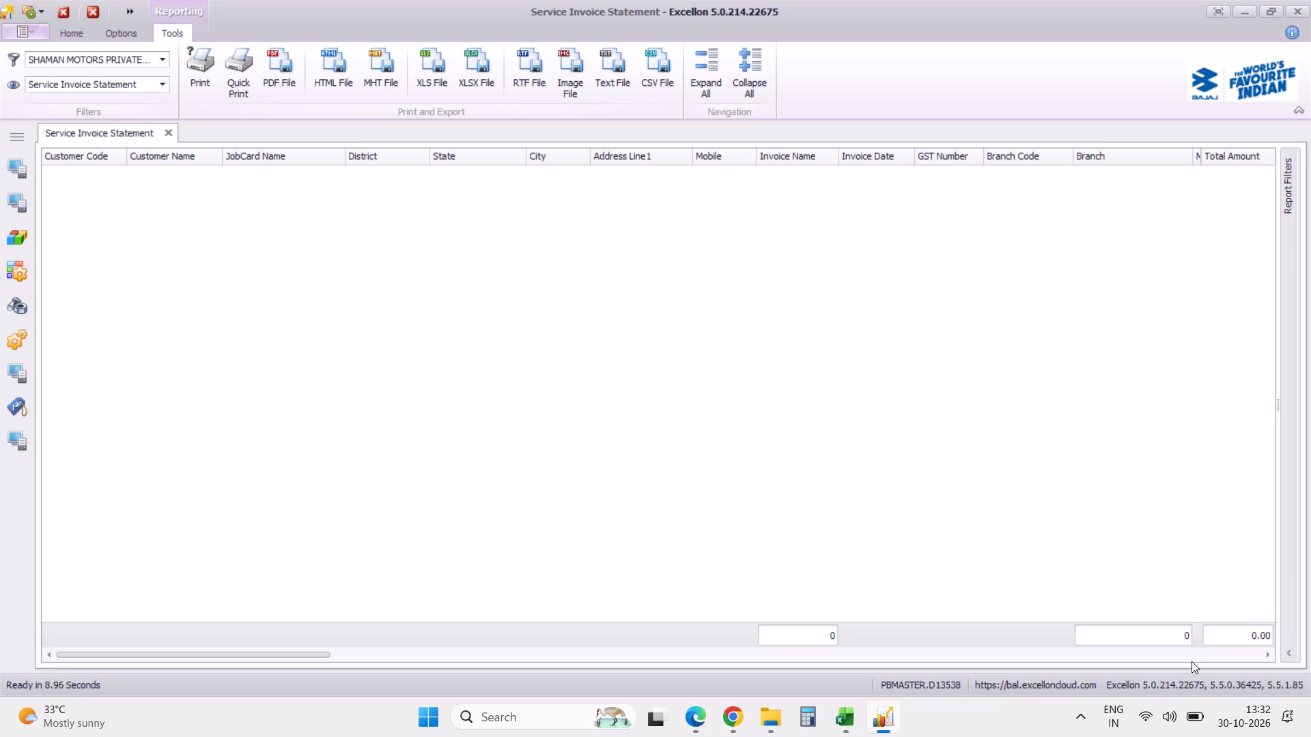
Set the report's date range to Previous Month and generate the Service Invoice Statement.
click(1291, 652)
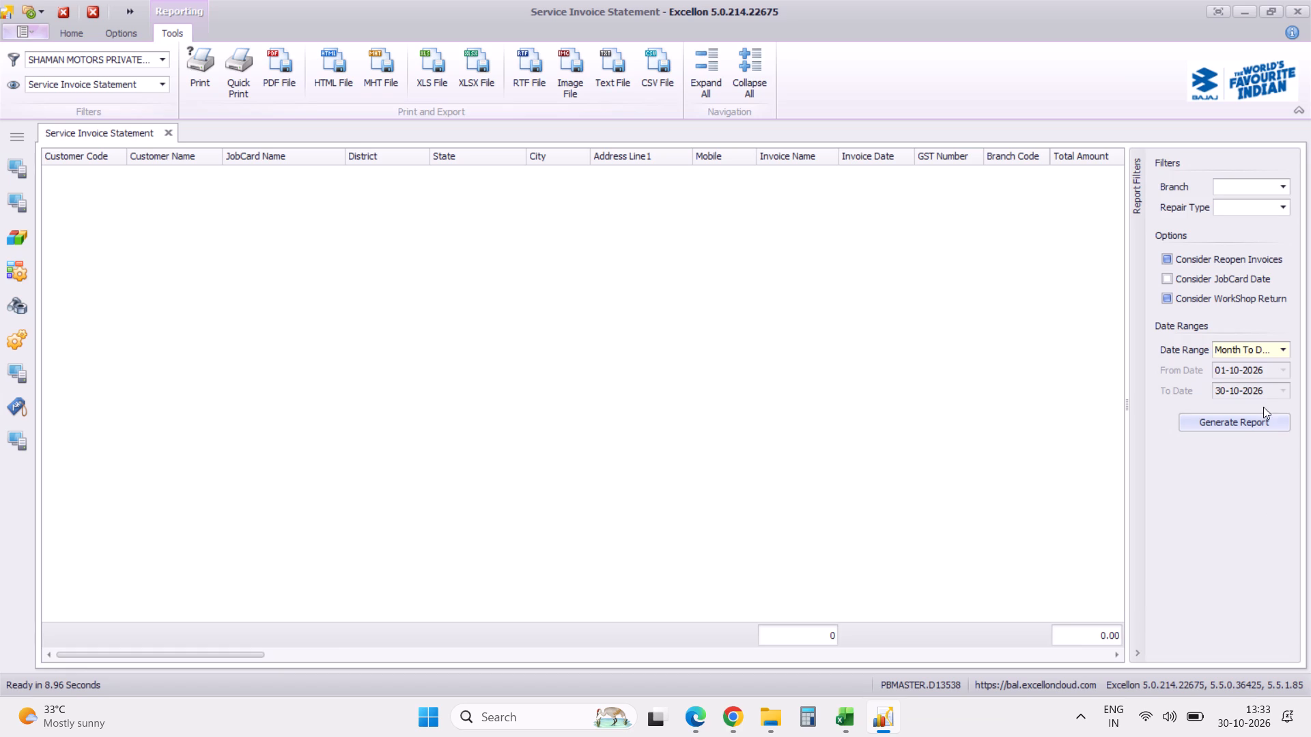
click(1284, 354)
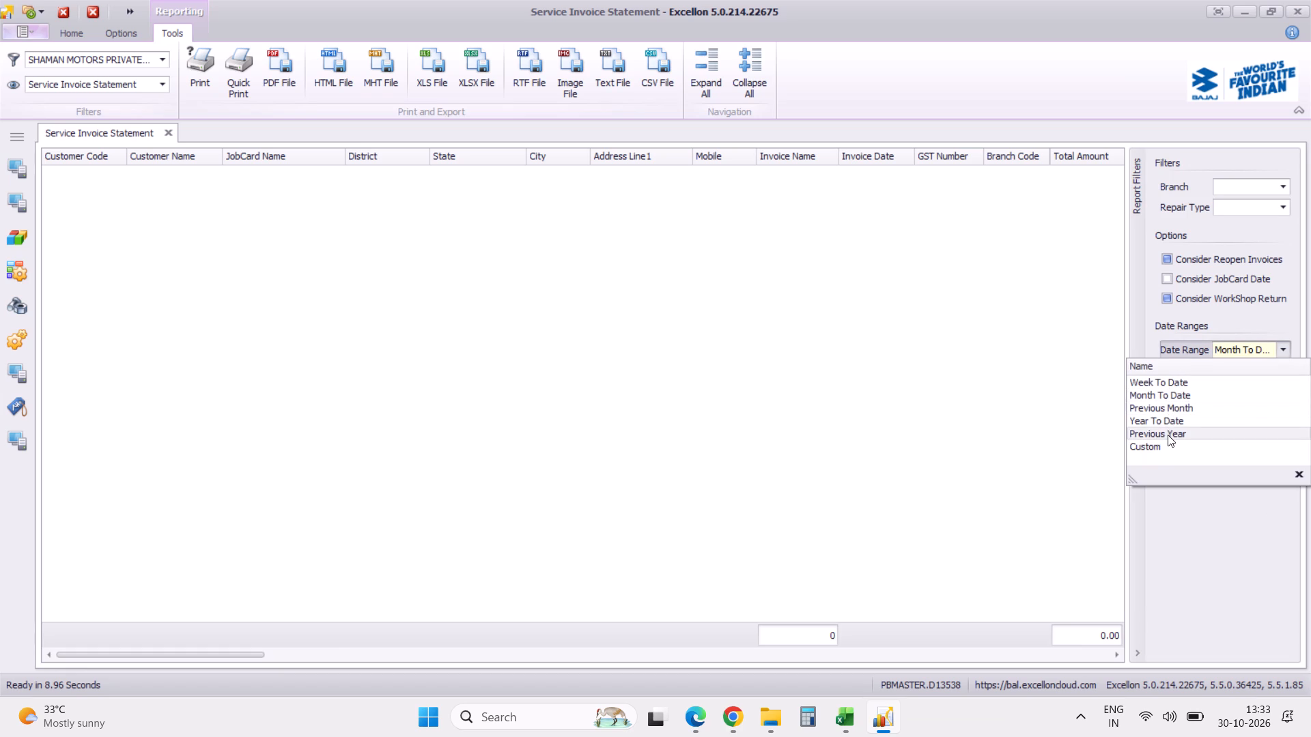
click(1170, 410)
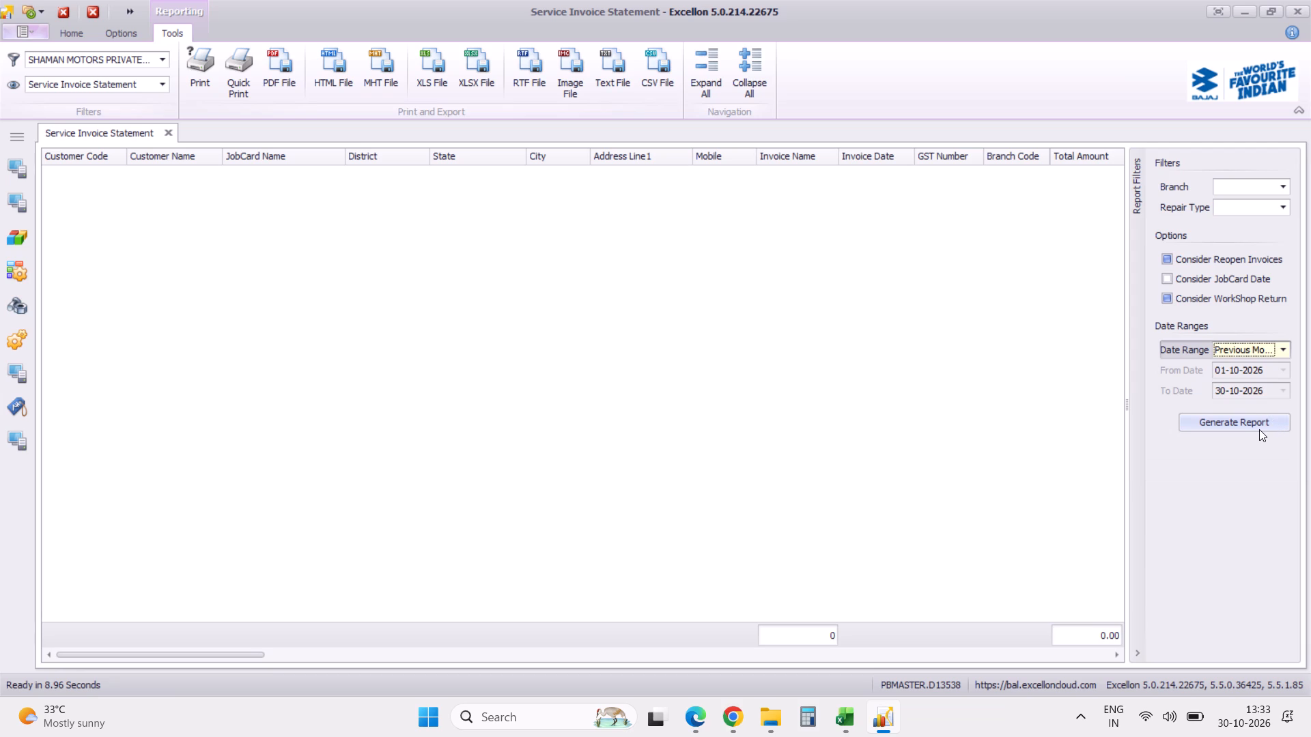
click(1259, 429)
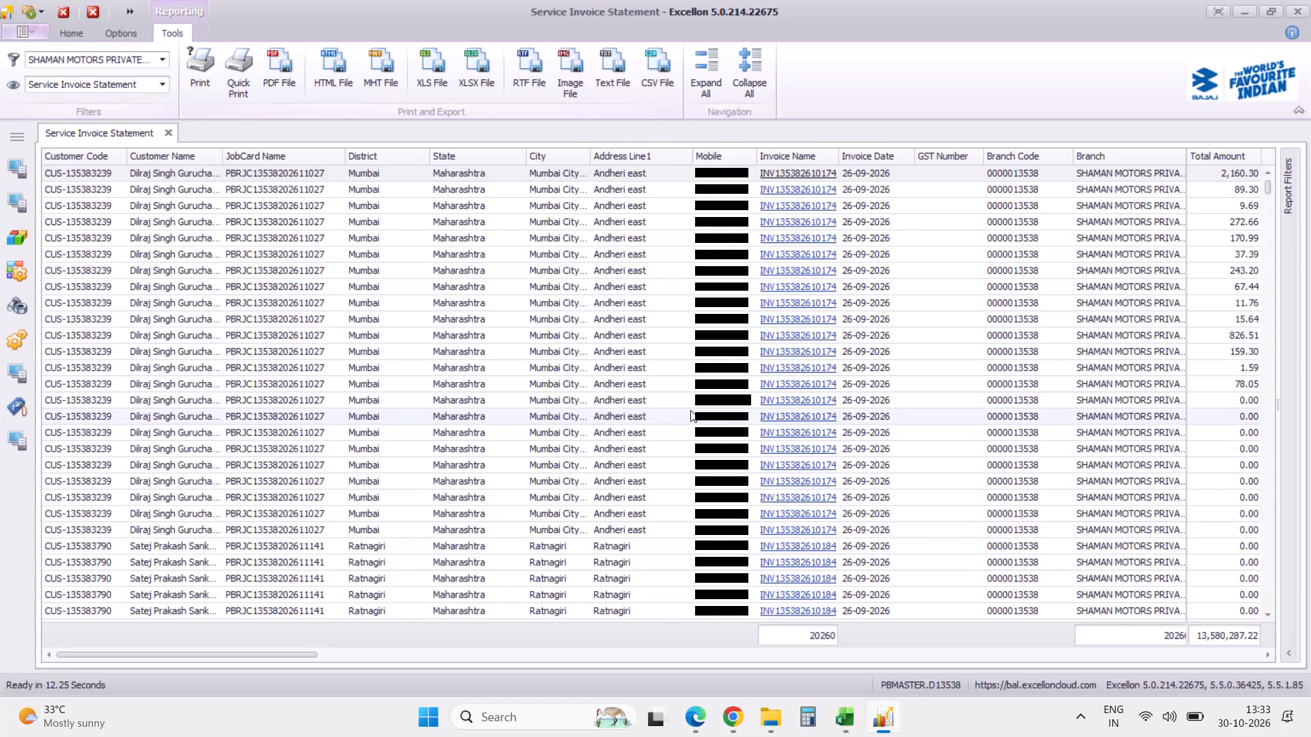
Examine the generated statement's columns across to the part codes, item types, quantities and values.
scroll(690, 410, right, 18)
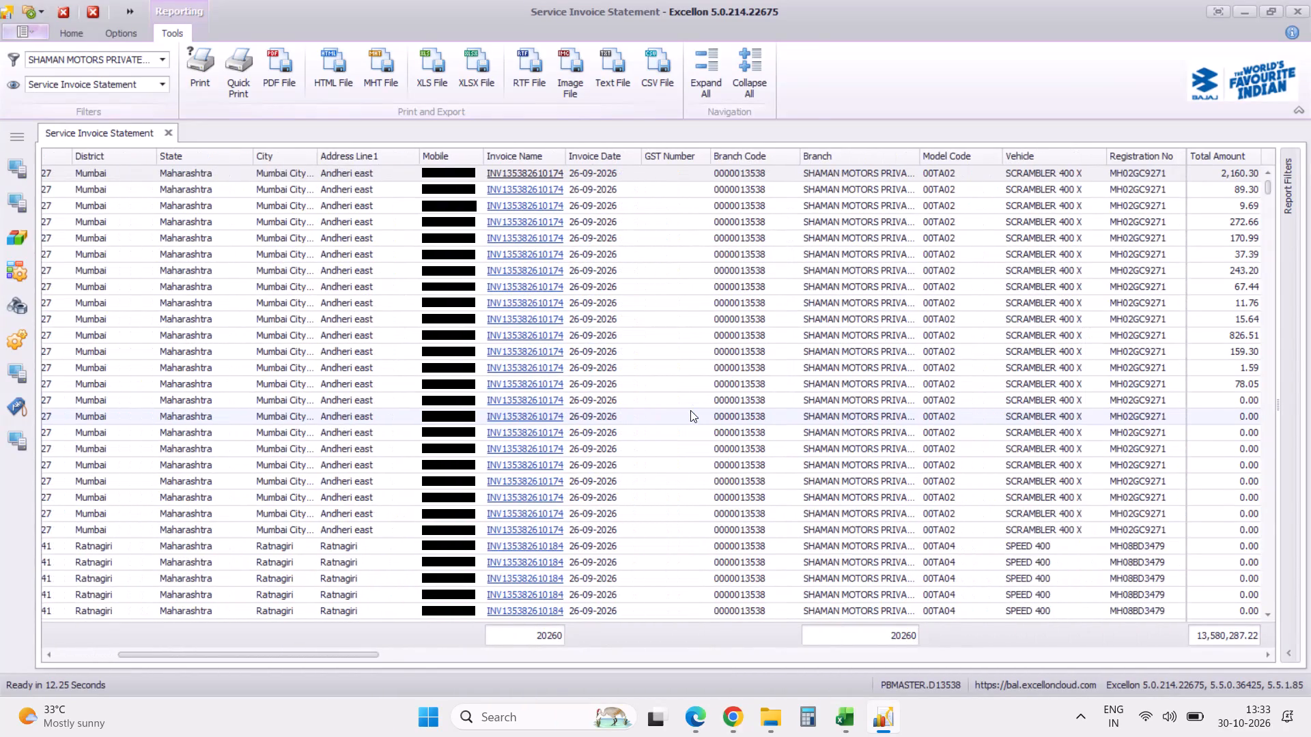
scroll(690, 410, right, 14)
scroll(690, 410, right, 10)
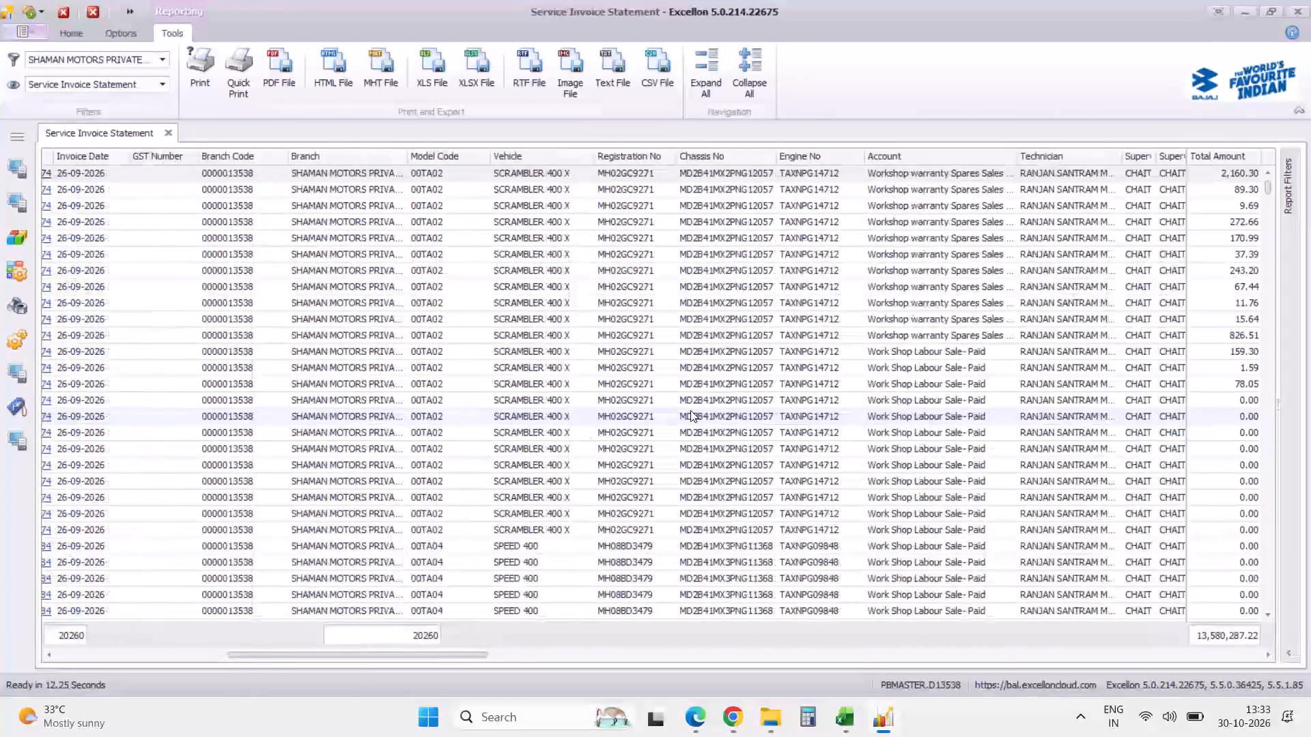
scroll(690, 410, right, 8)
scroll(690, 410, right, 14)
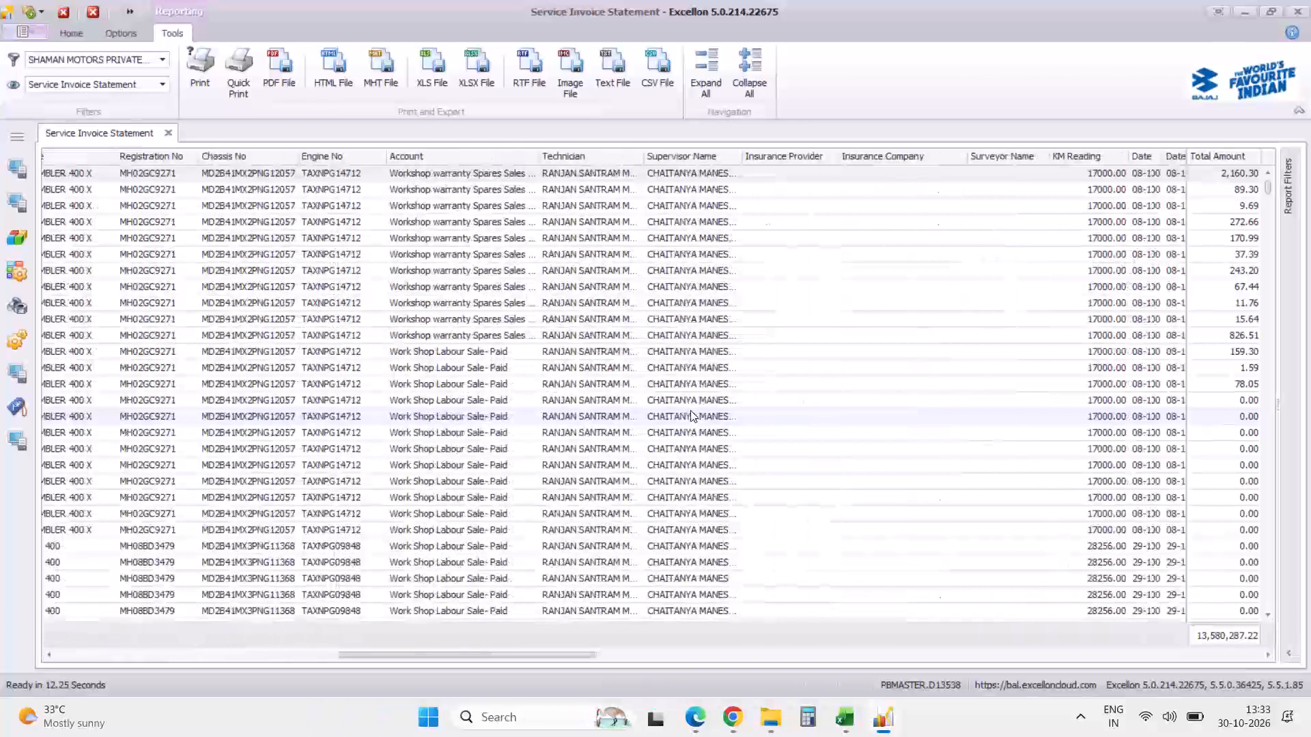
scroll(690, 410, right, 17)
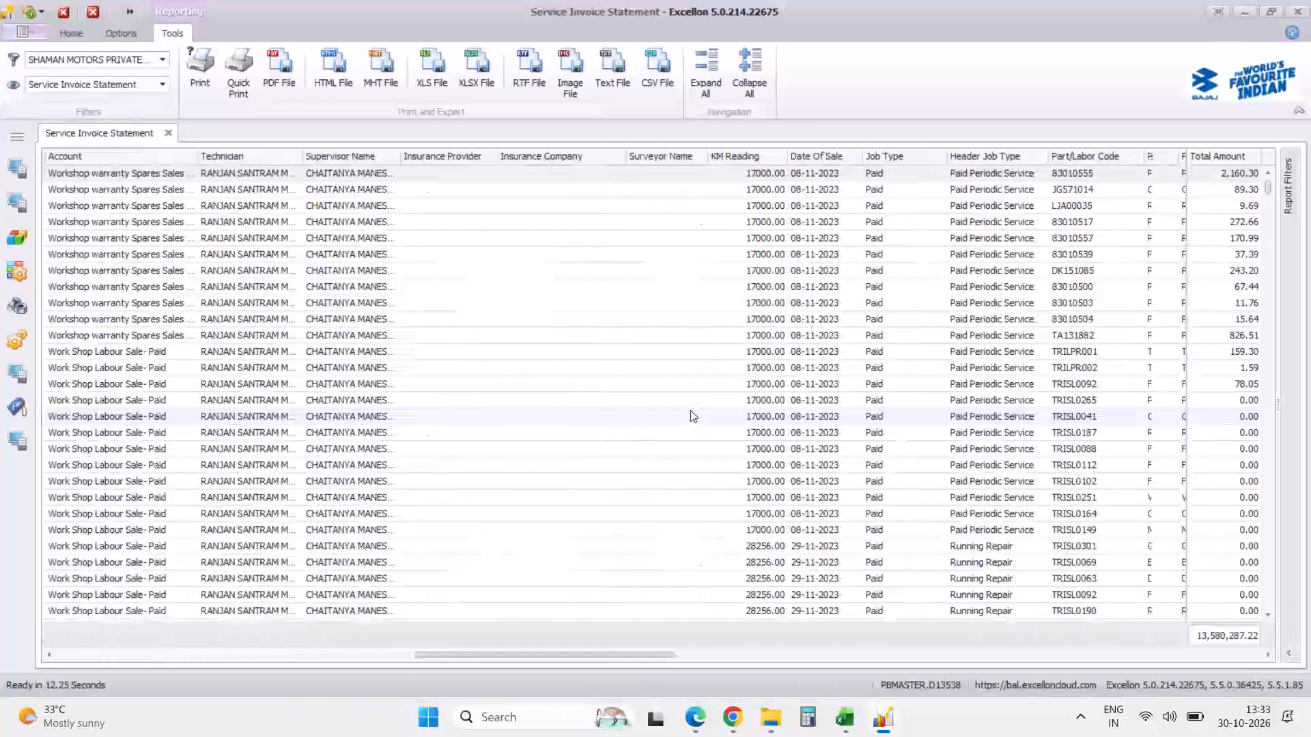
scroll(690, 410, right, 10)
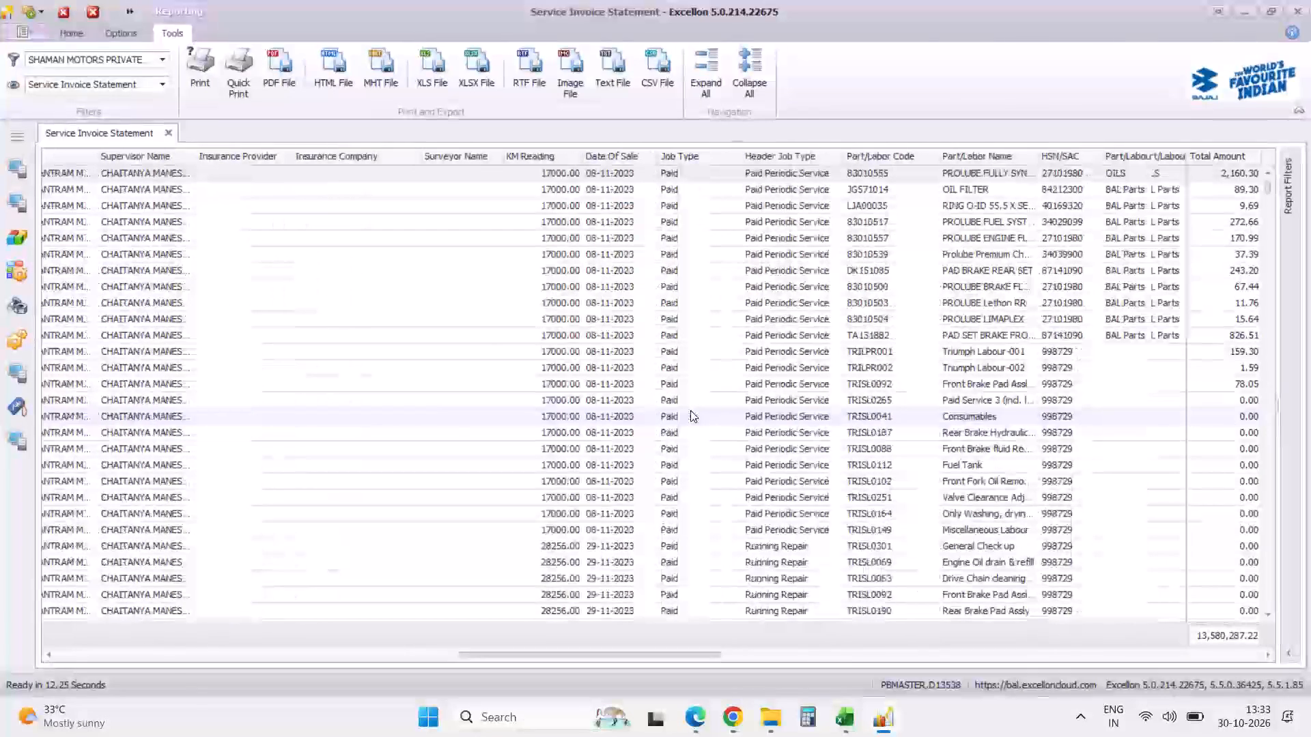
scroll(690, 410, right, 20)
scroll(690, 410, right, 7)
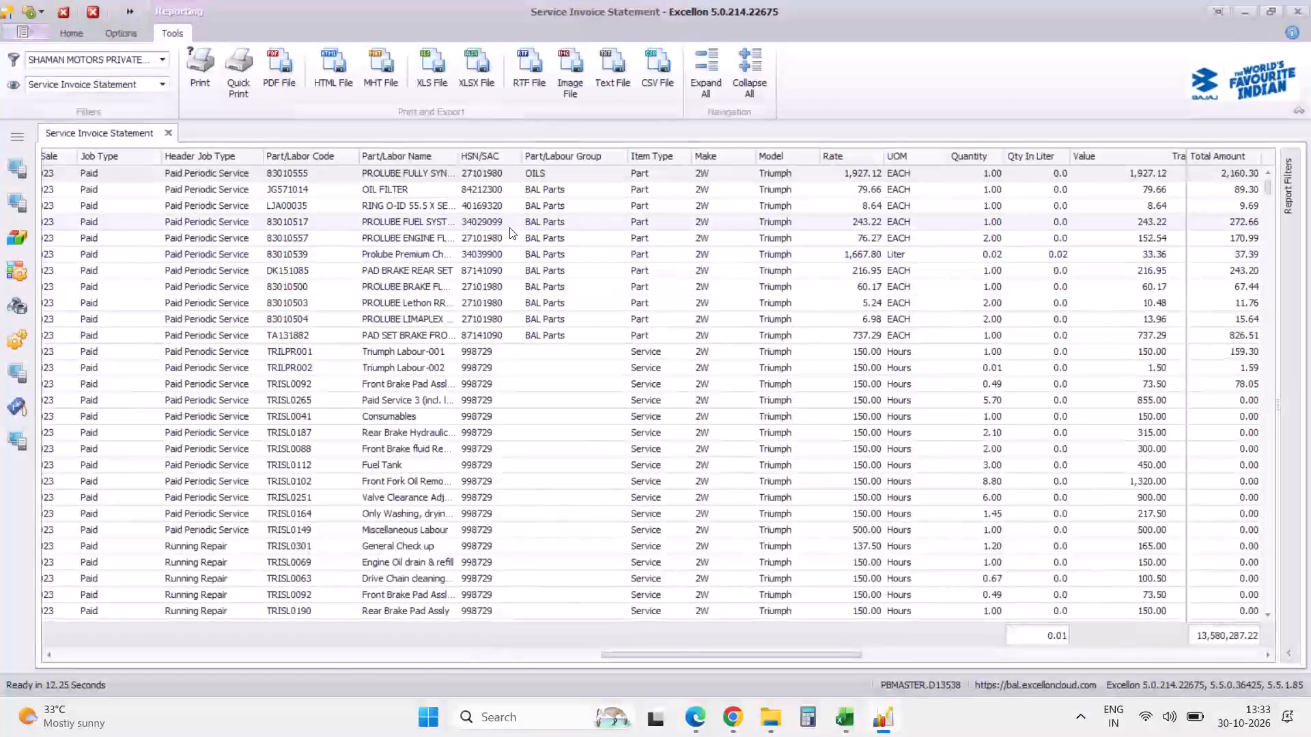
Start exporting the generated Service Invoice Statement as an XLSX file.
click(477, 68)
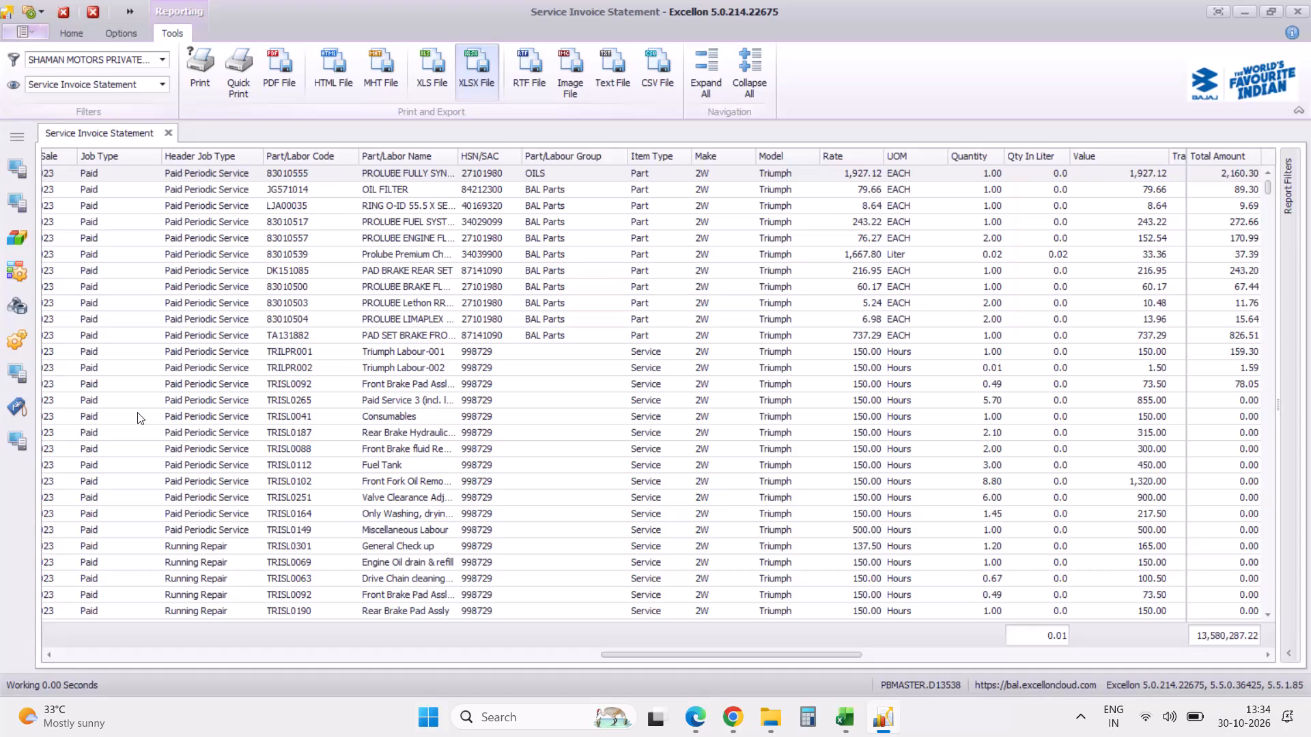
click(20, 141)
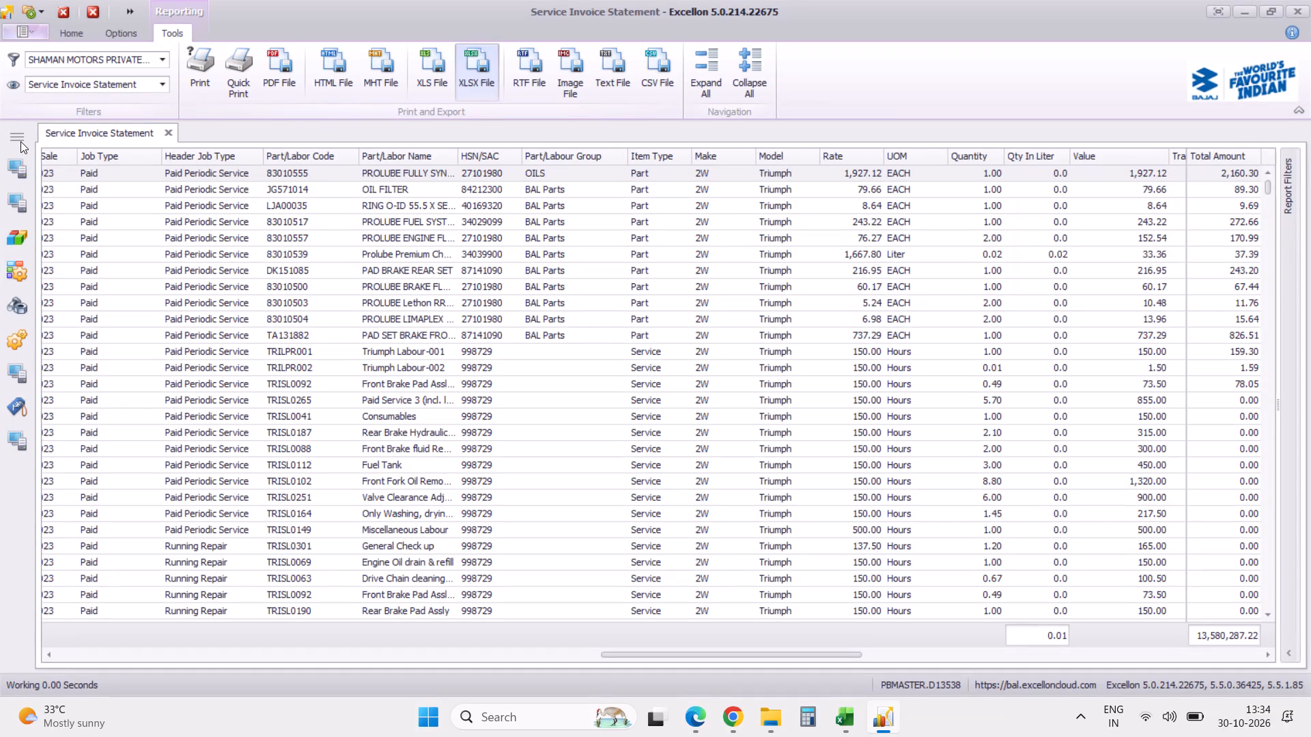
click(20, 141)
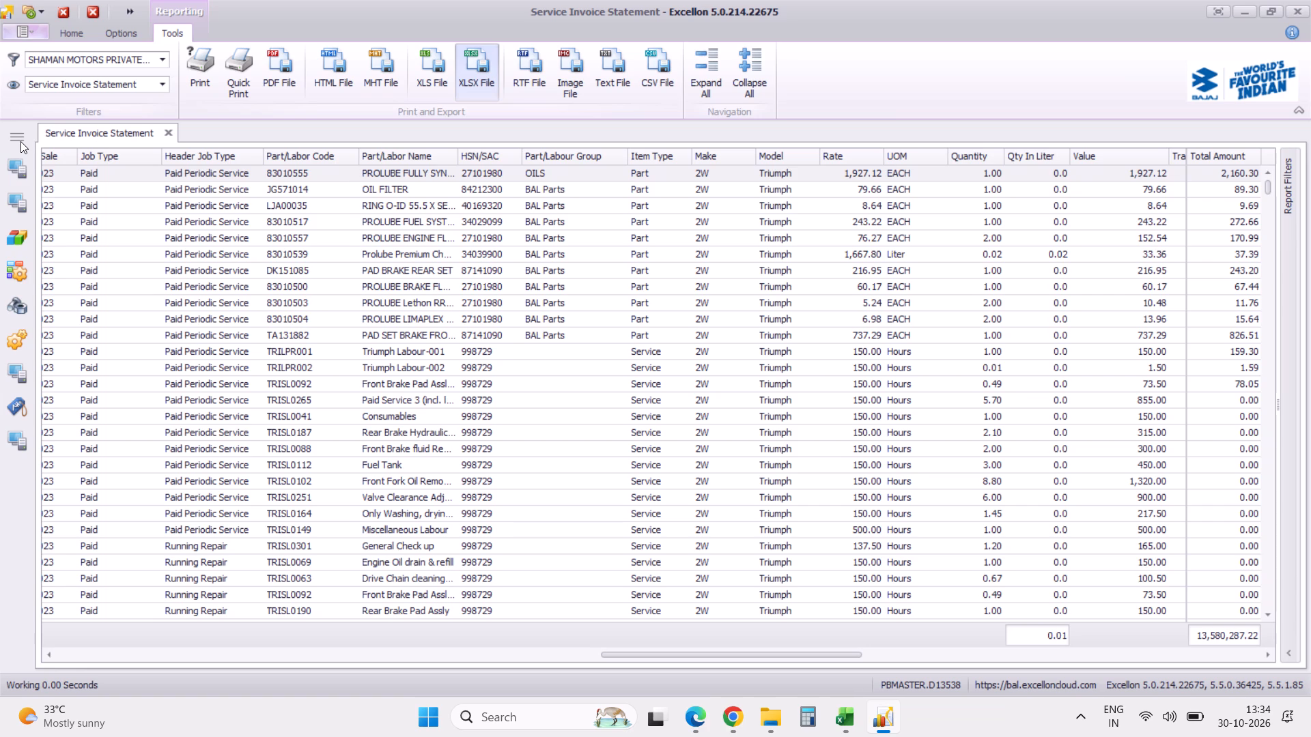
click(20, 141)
Open Notepad from the recently used apps in Windows search.
click(540, 721)
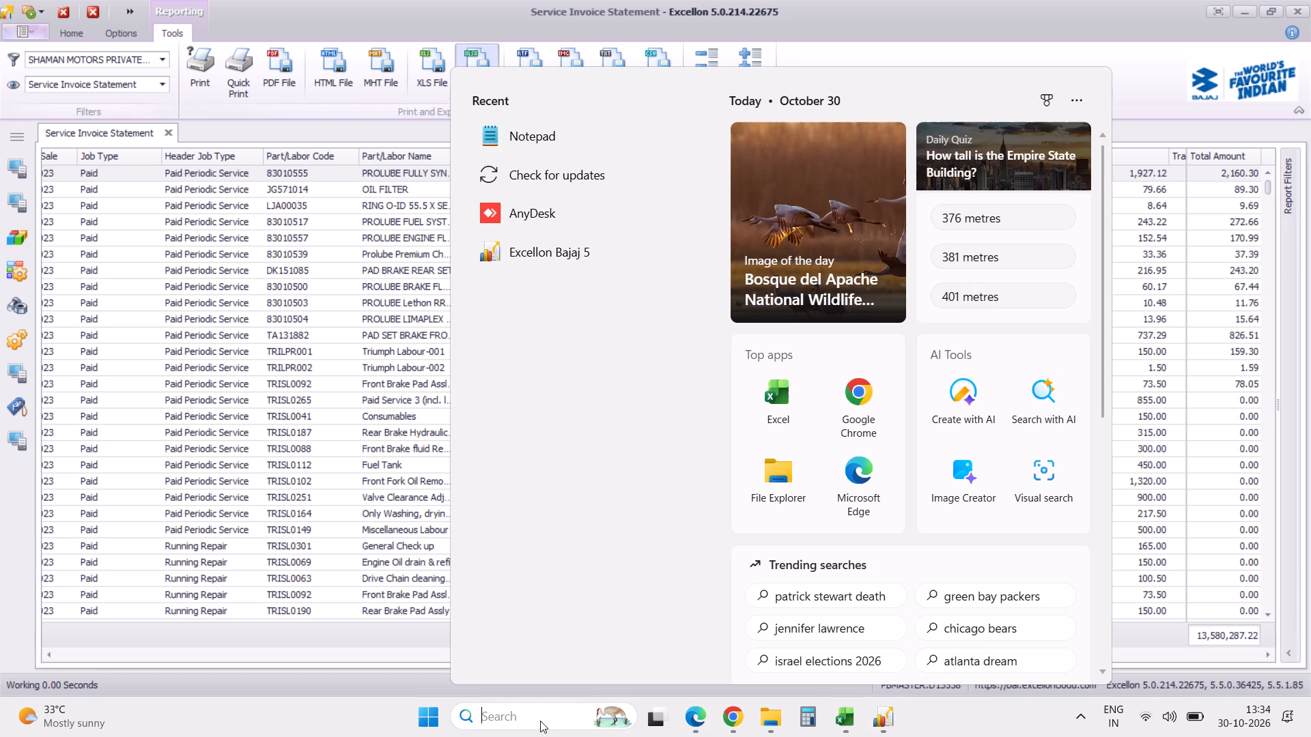
click(547, 141)
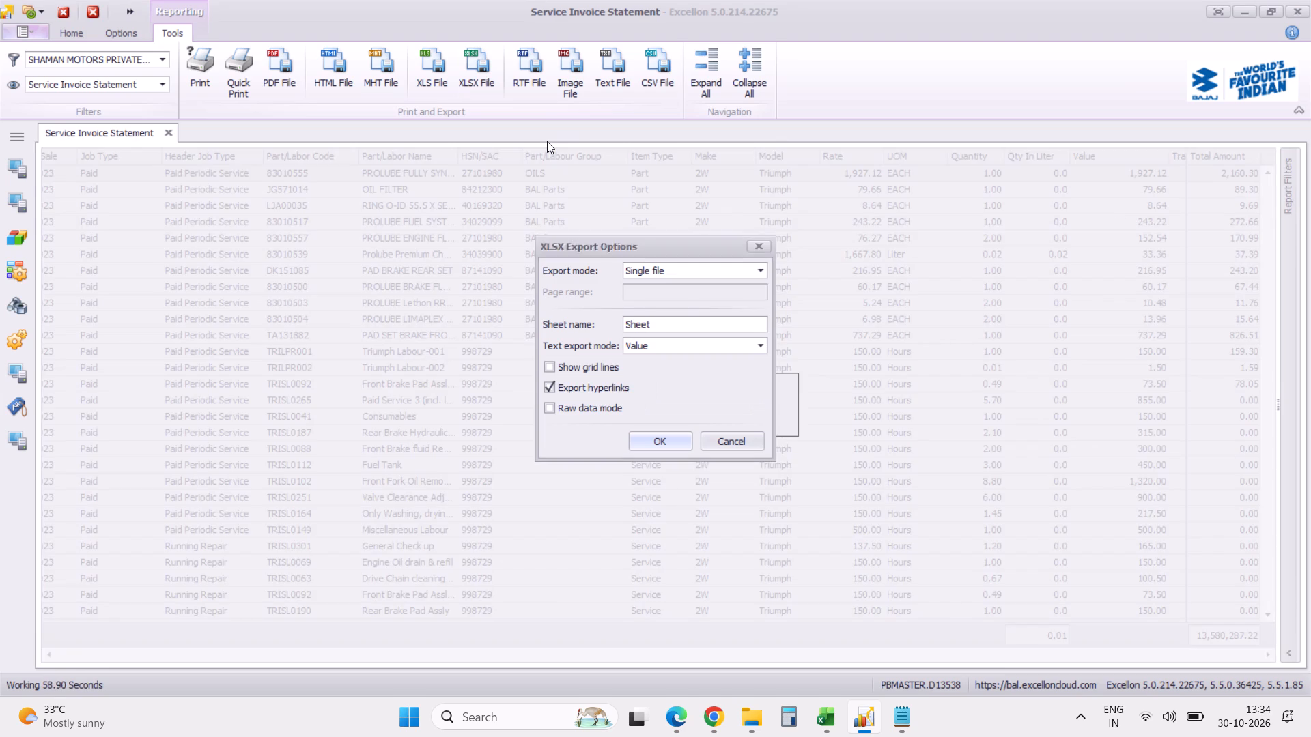
Turn off hyperlink export and accept the XLSX export options for the single-file Service Invoice Statement.
click(550, 384)
click(638, 439)
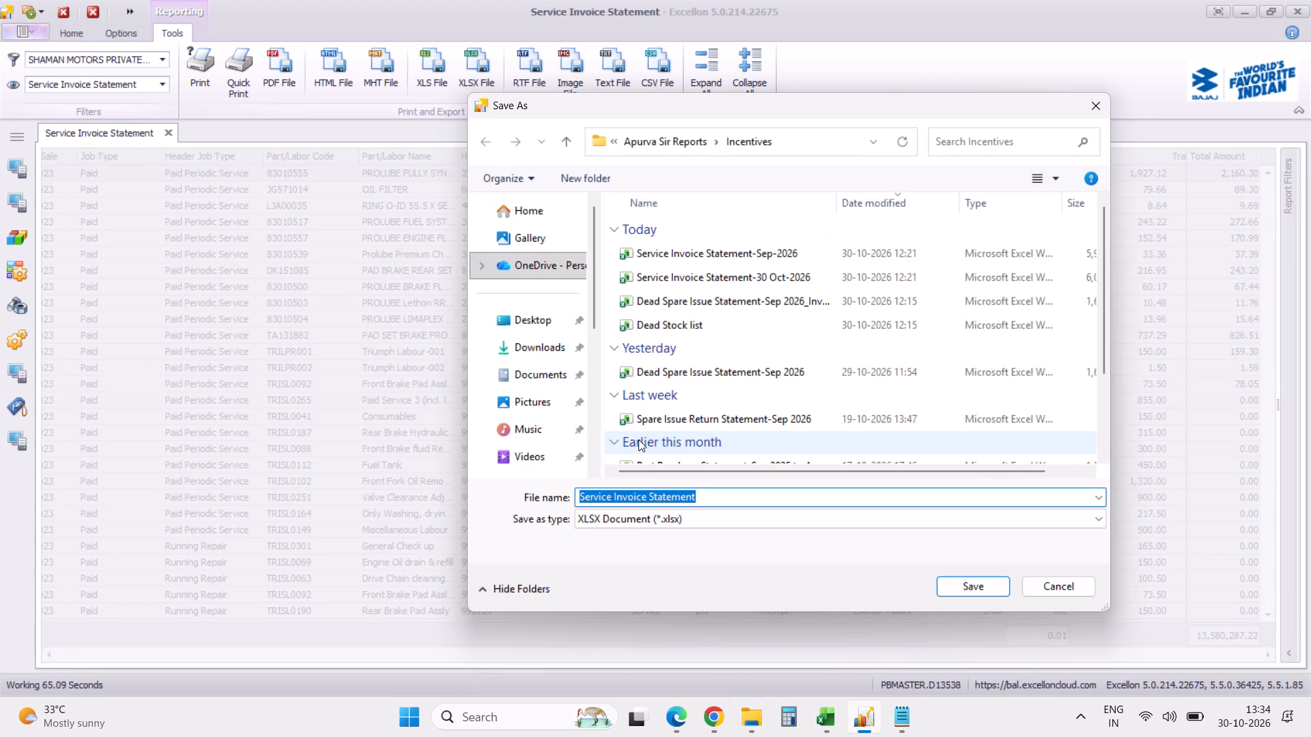
Name the XLSX export "Service Invoice Statement-Sep 2026" in the Incentives folder.
click(713, 498)
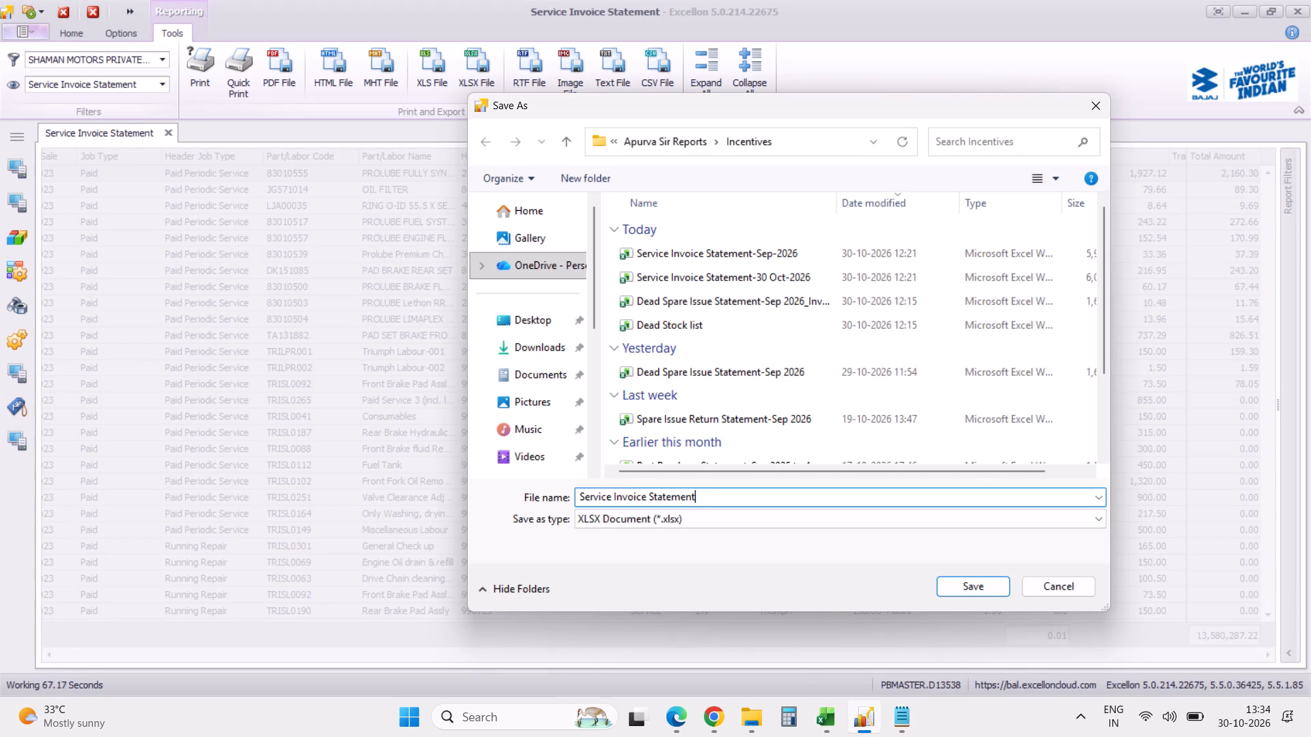
key(minus)
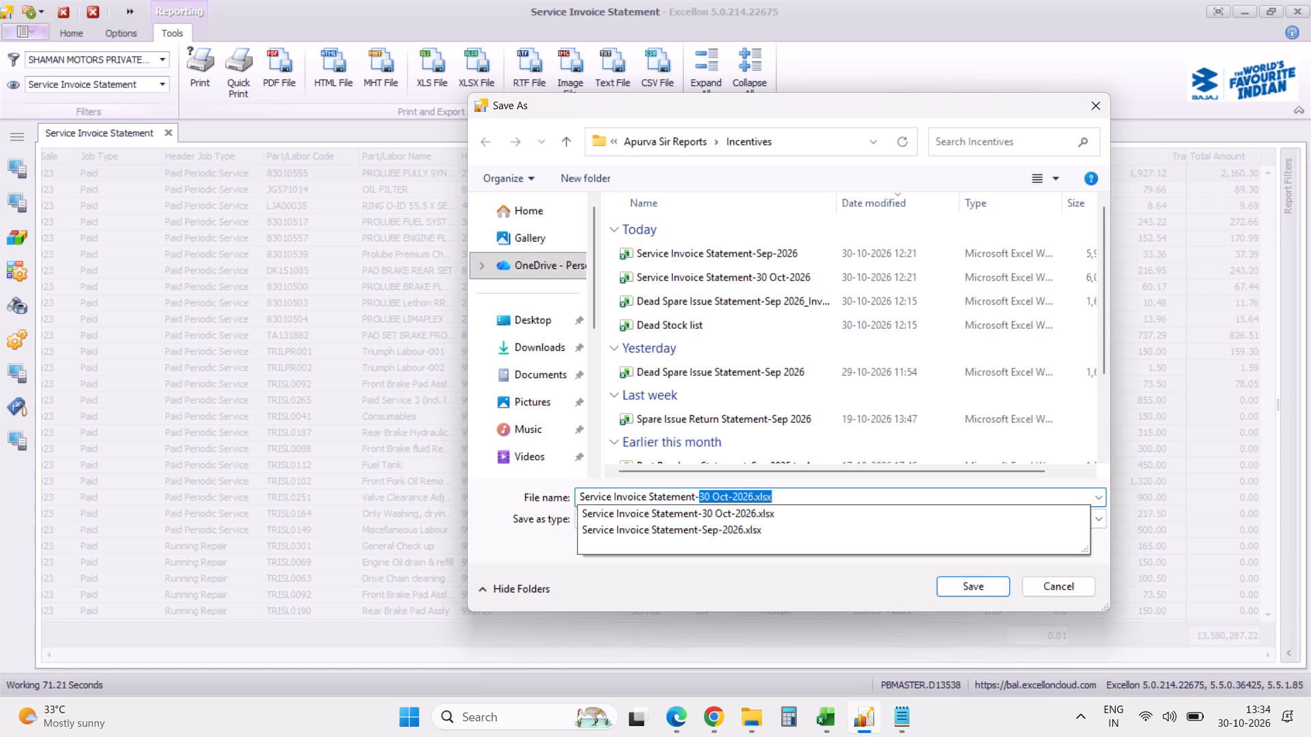
text(Sep)
key(space)
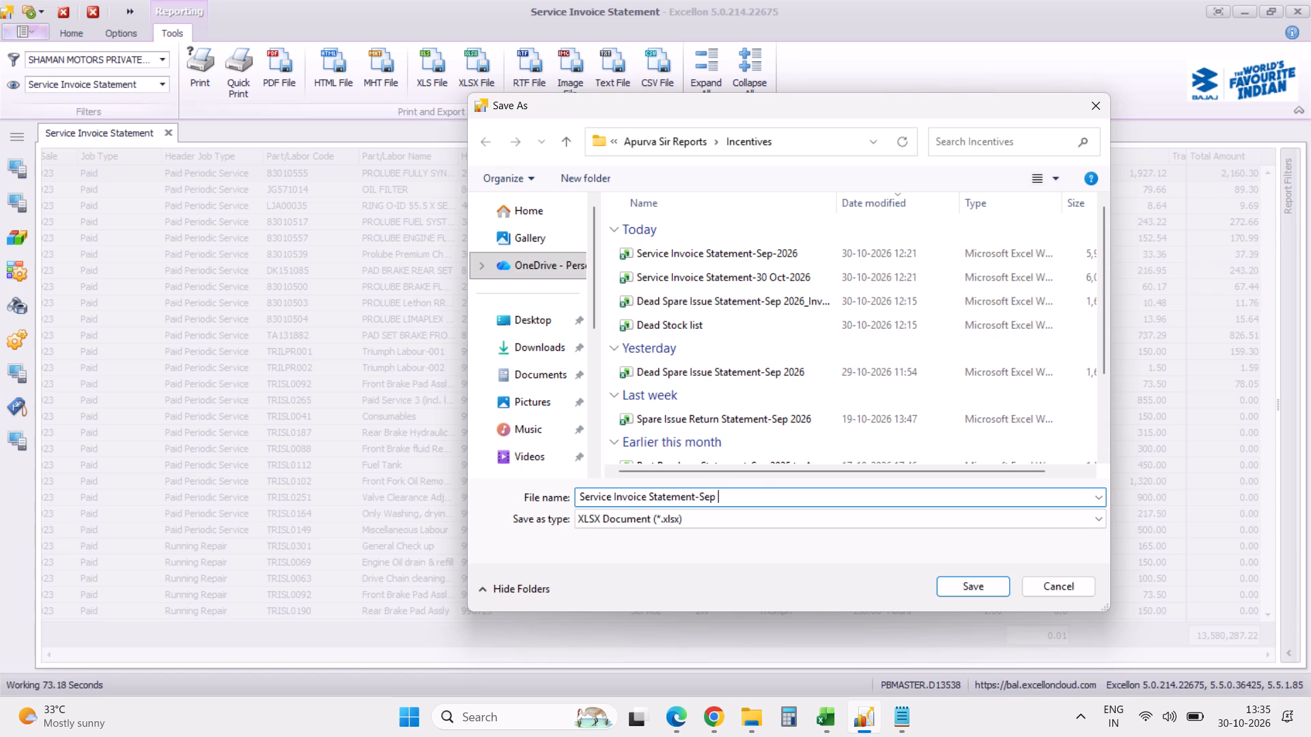
text(2026)
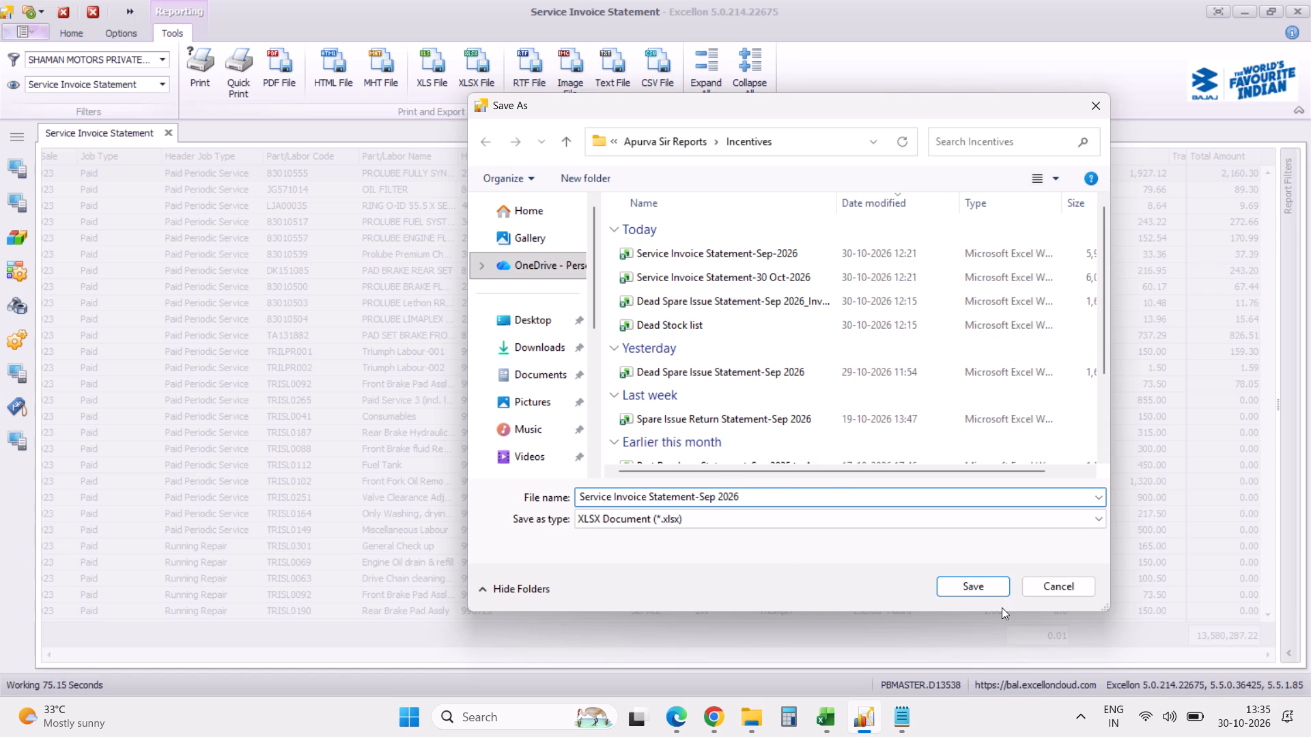
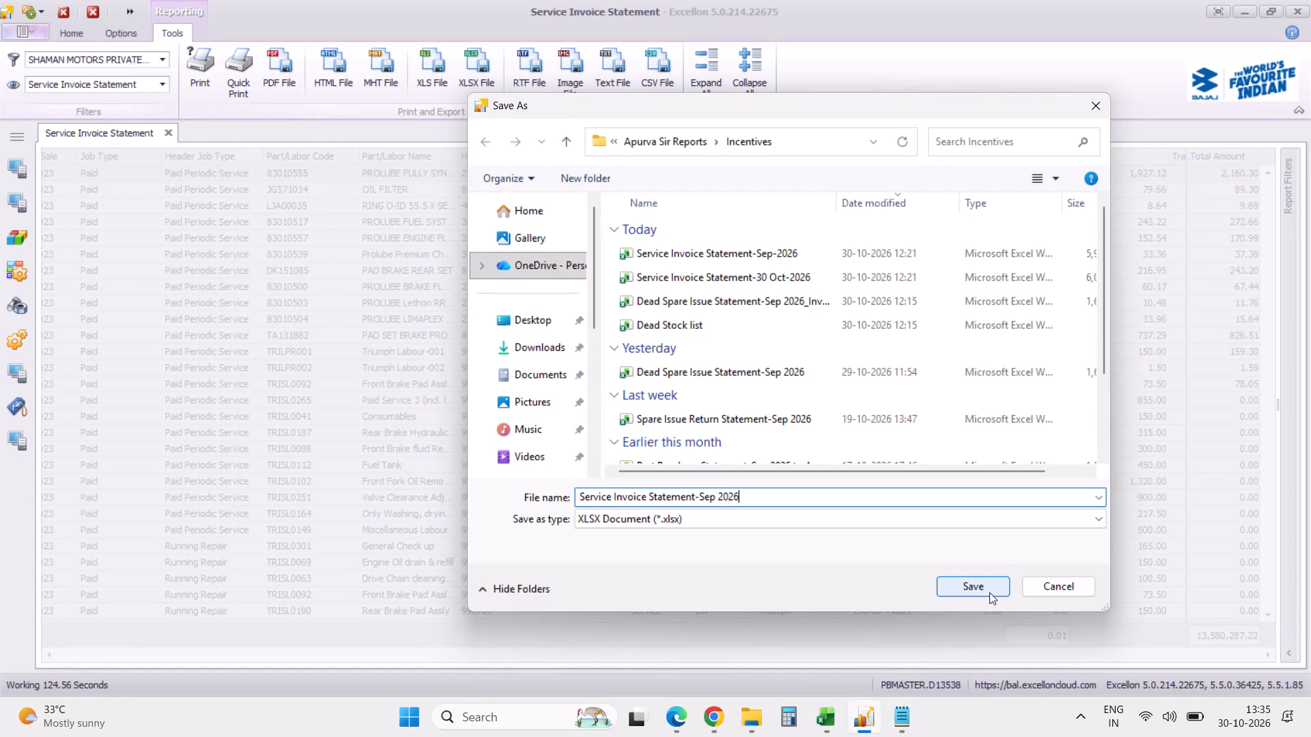
Save the XLSX export of the Service Invoice Statement and open the exported file in Excel.
click(989, 592)
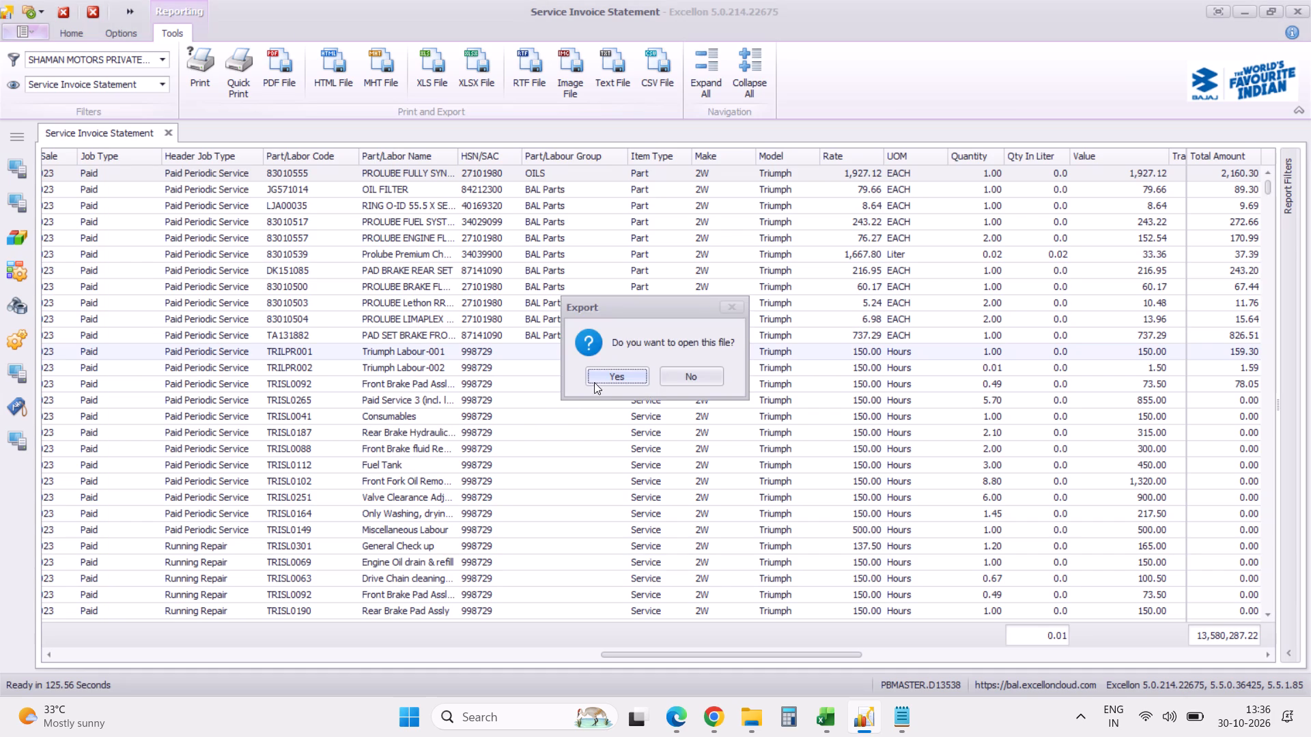
click(610, 377)
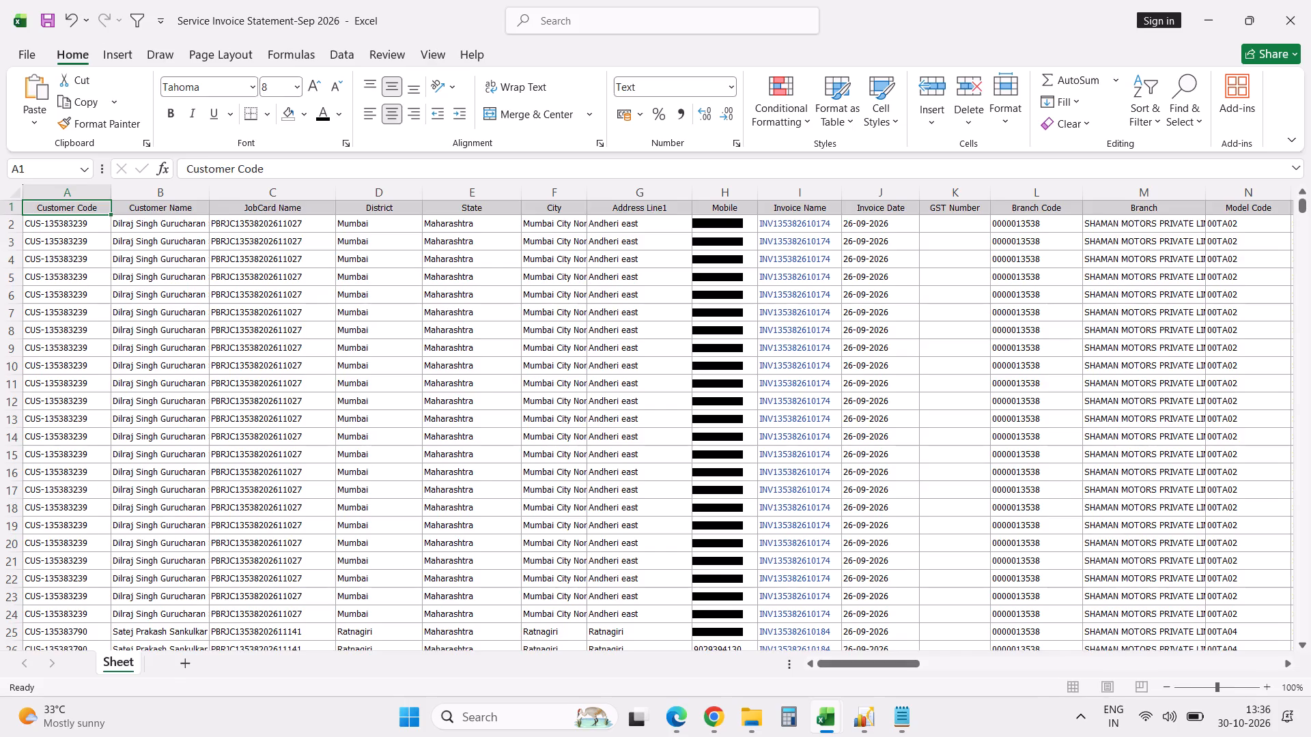
Delete the grey totals row below the last invoice record in the exported sheet.
key(ctrl+Down)
key(Down)
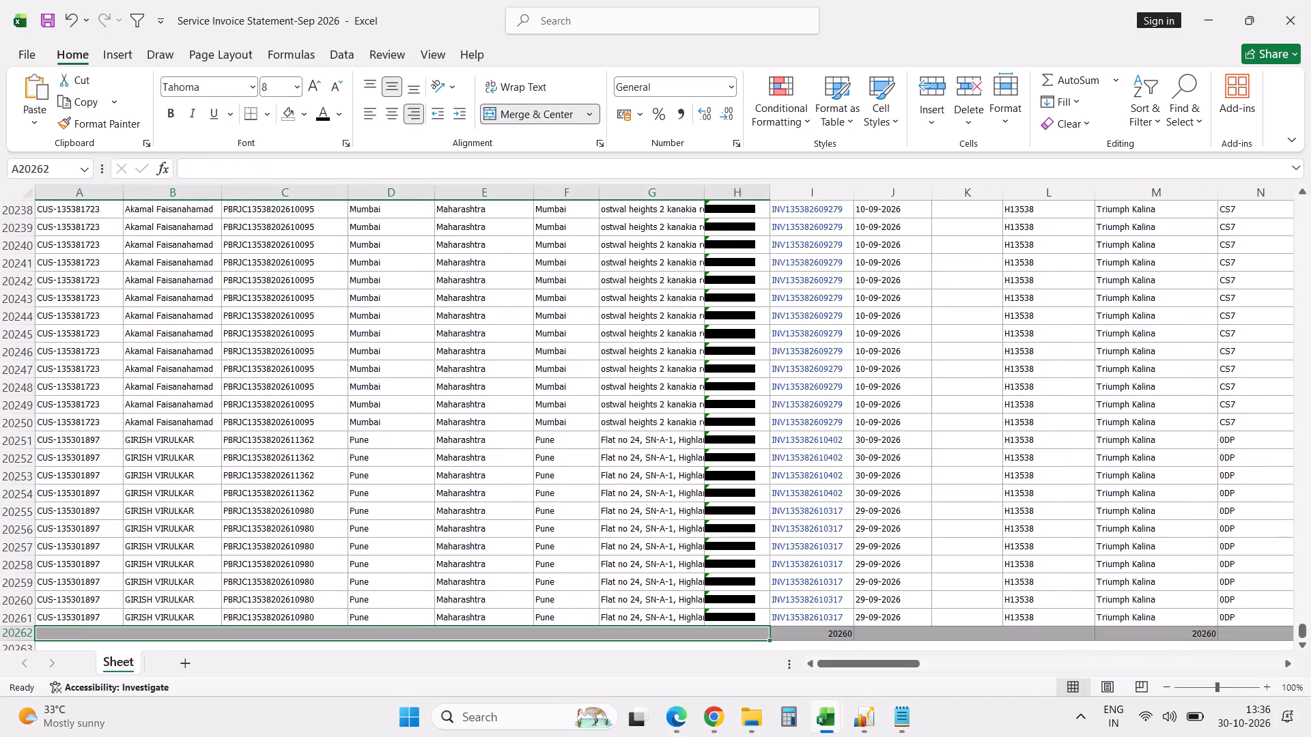
key(shift+space)
key(ctrl+minus)
key(ctrl+Up)
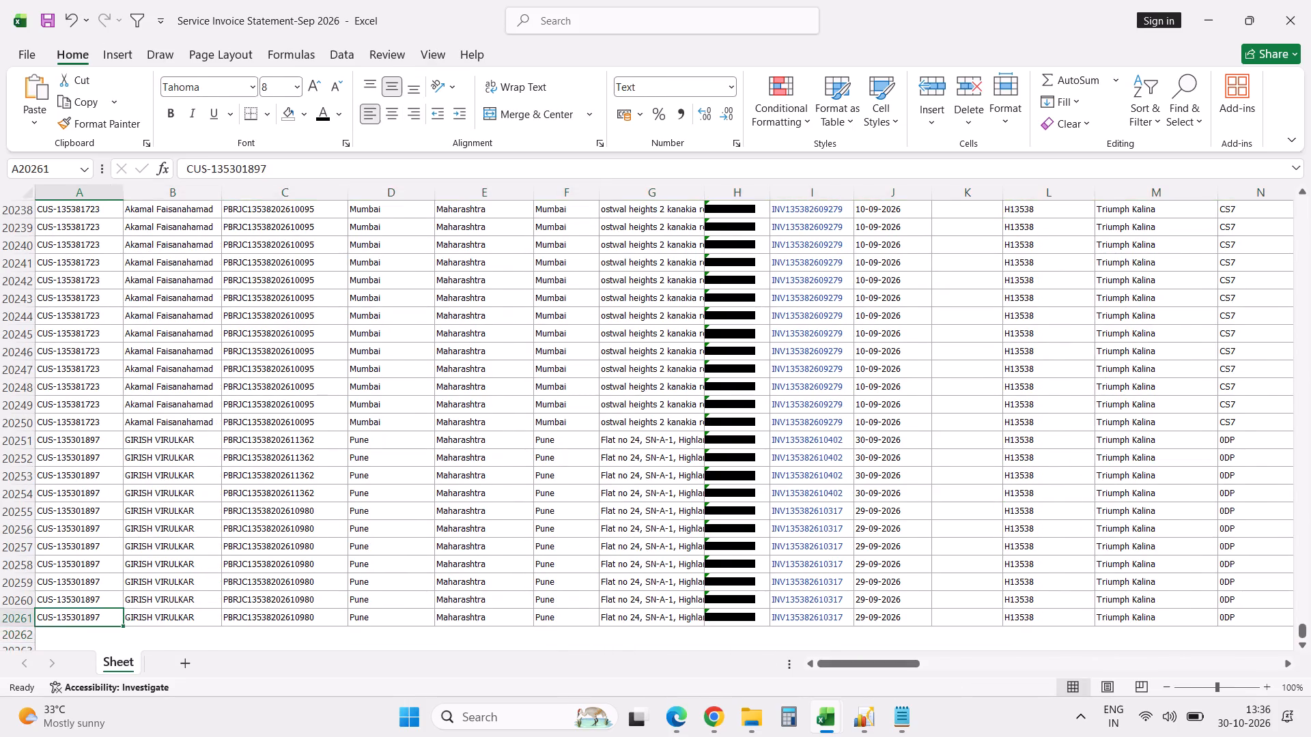
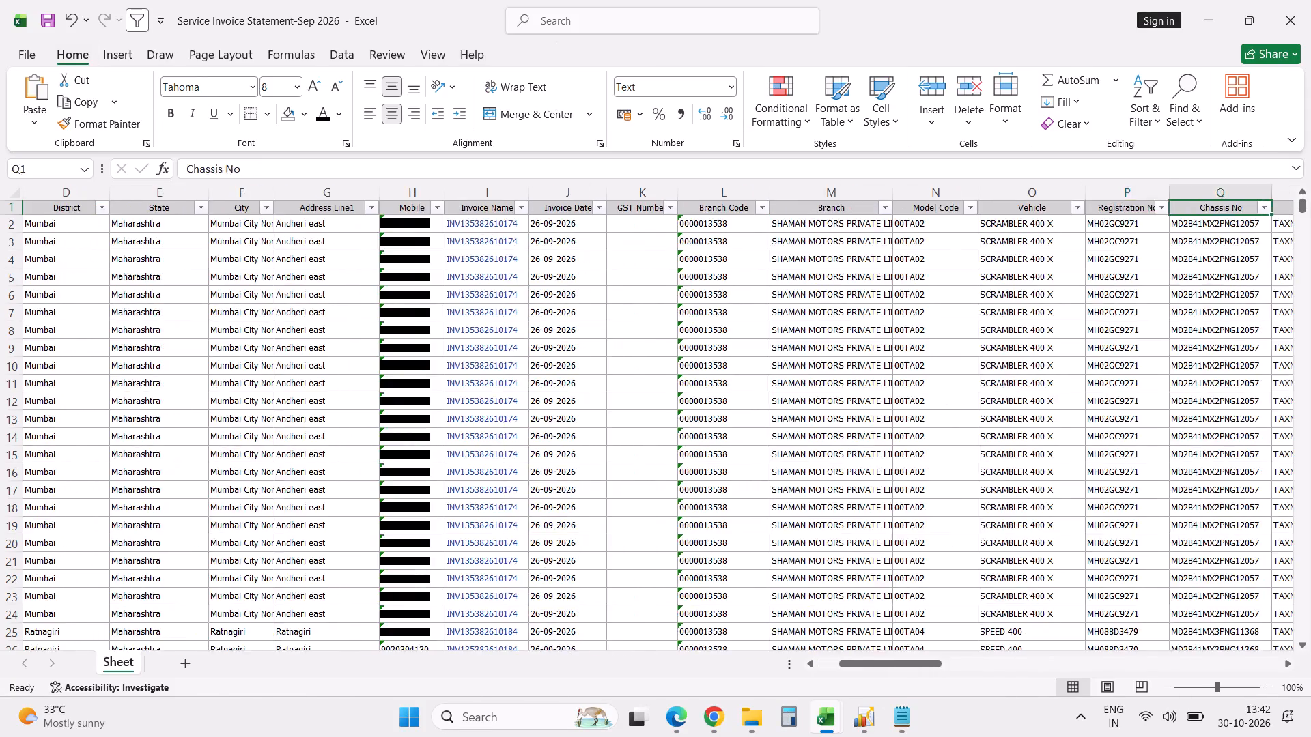
Examine the list of account categories available in the Account column's filter.
key(Right)
key(Right)
key(Right)
key(Right)
key(Right)
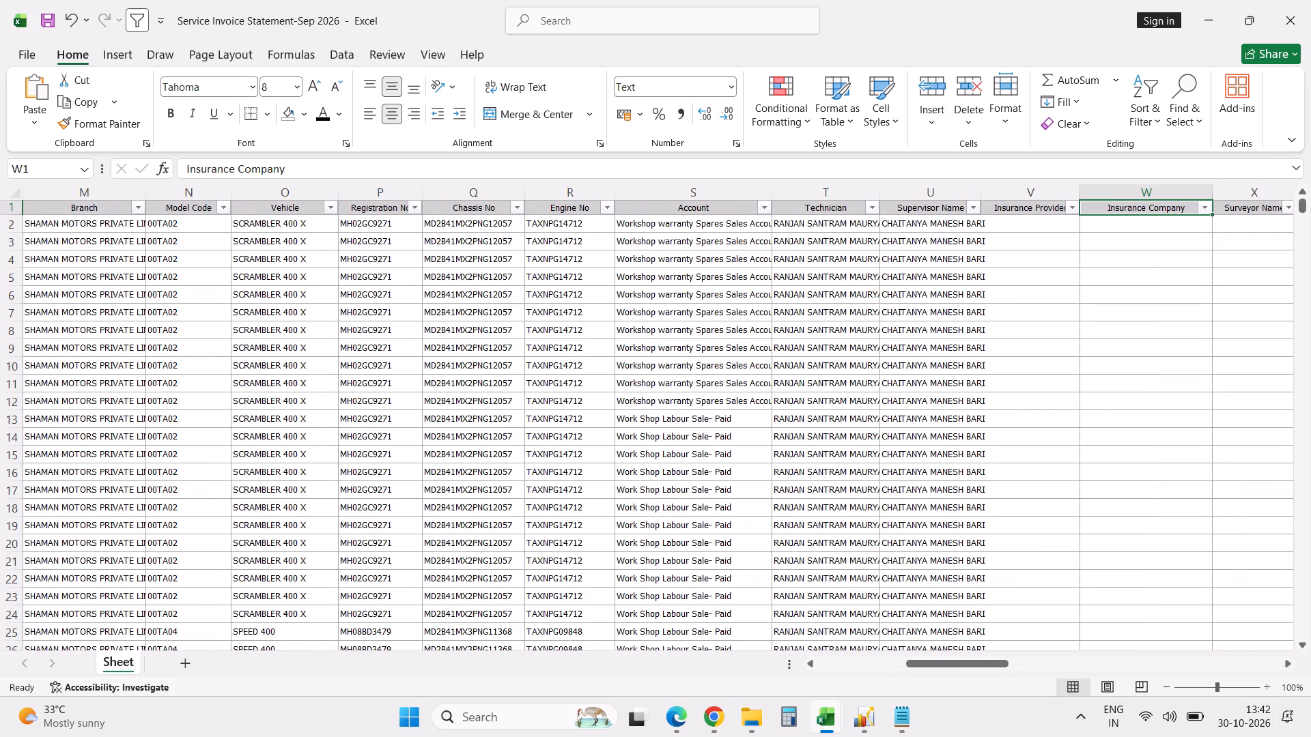
click(765, 212)
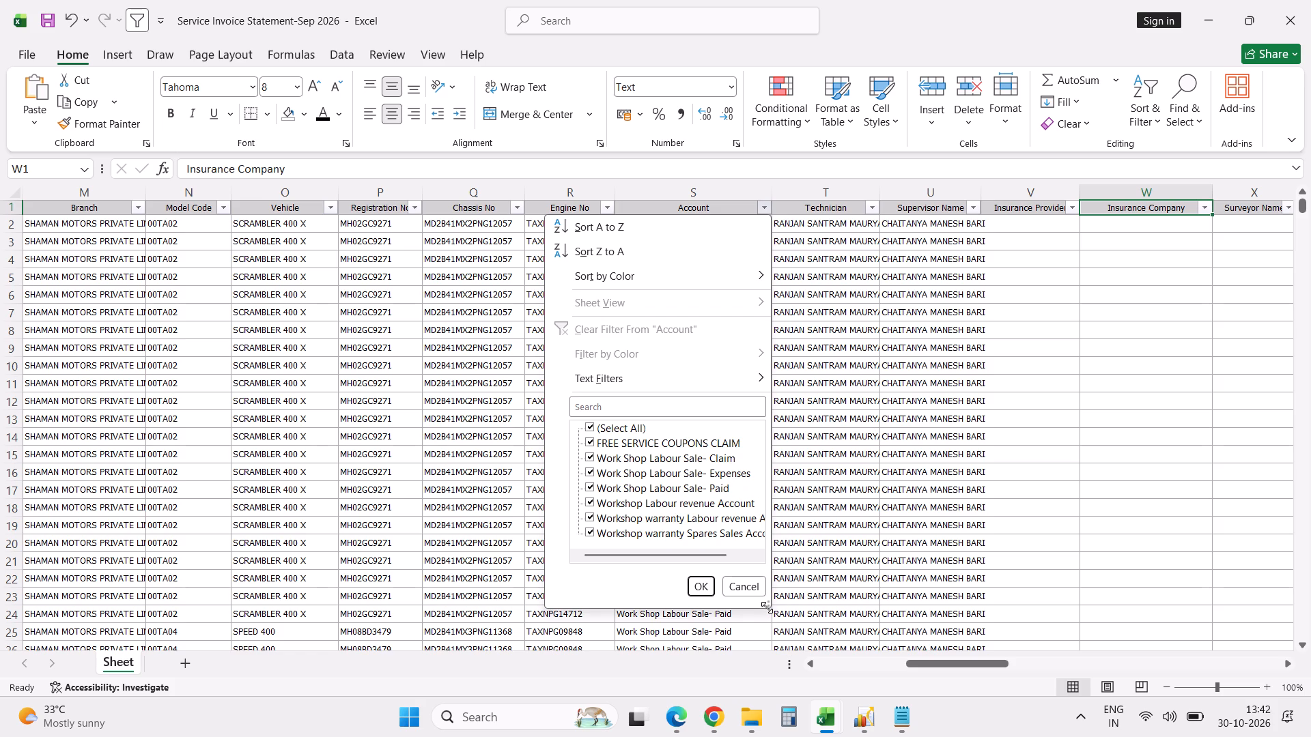
drag(767, 607, 847, 622)
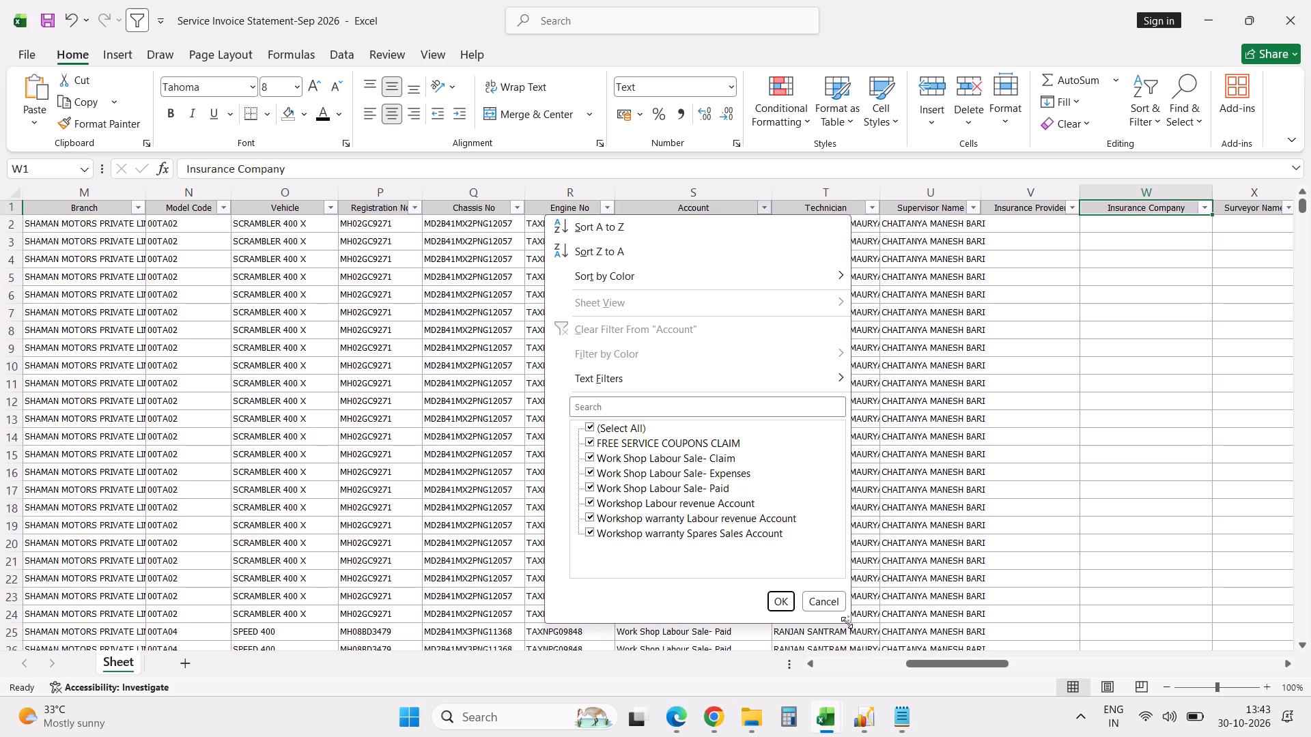
key(Escape)
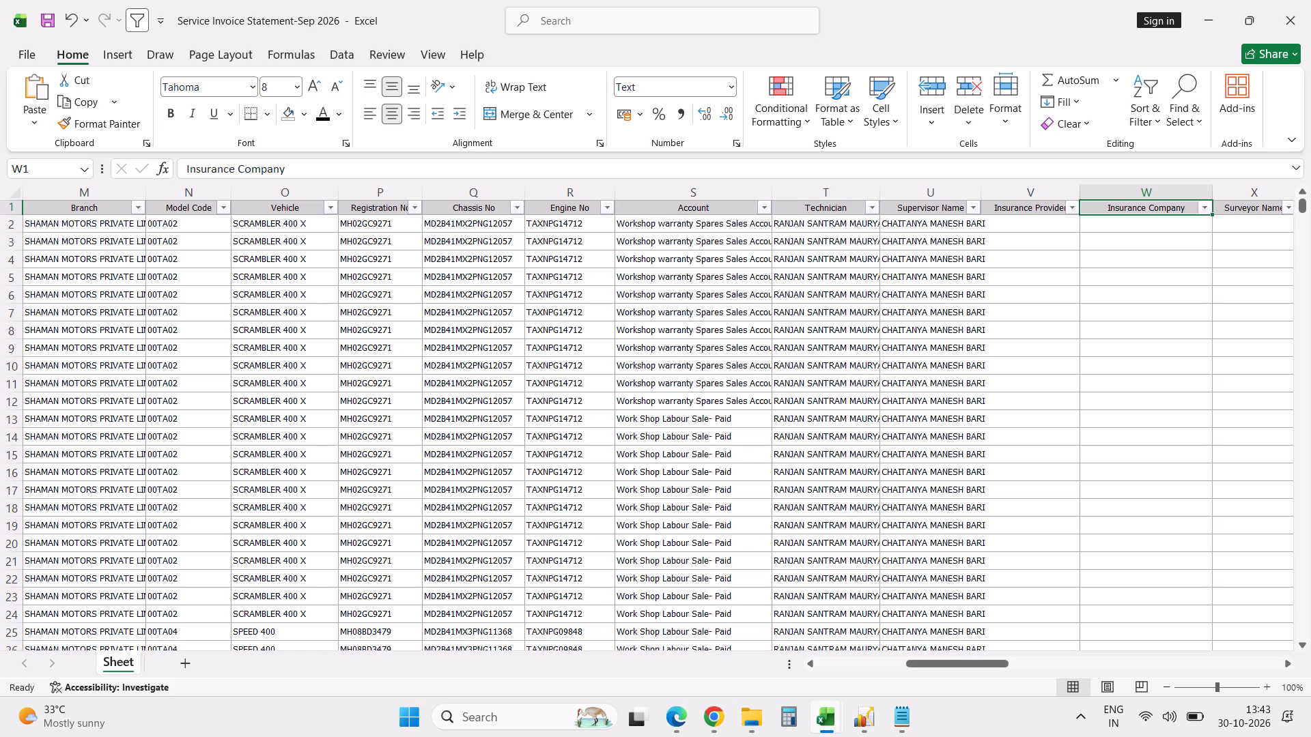
Filter the Job Type column to the values matching "paid".
click(717, 209)
key(Right)
key(Right)
key(Right)
key(Right)
key(Right)
key(Right)
key(Right)
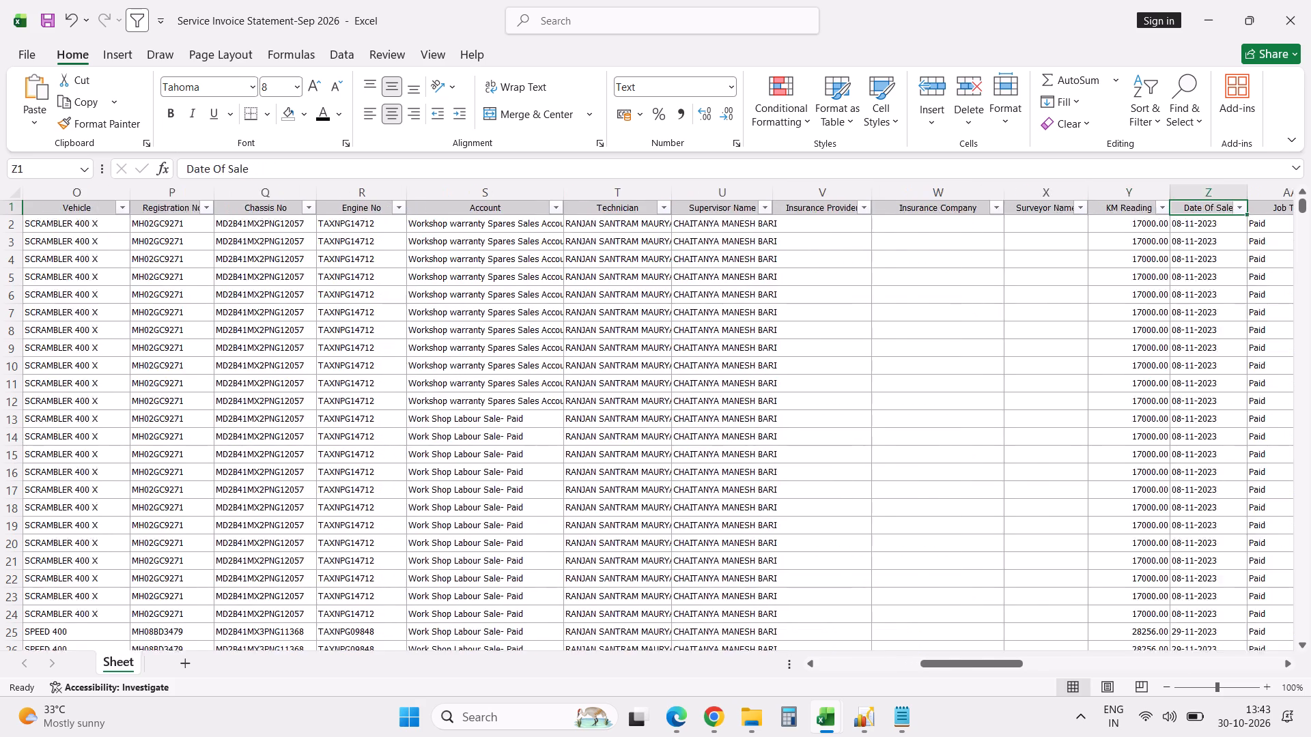
key(Right)
key(Right)
key(Right)
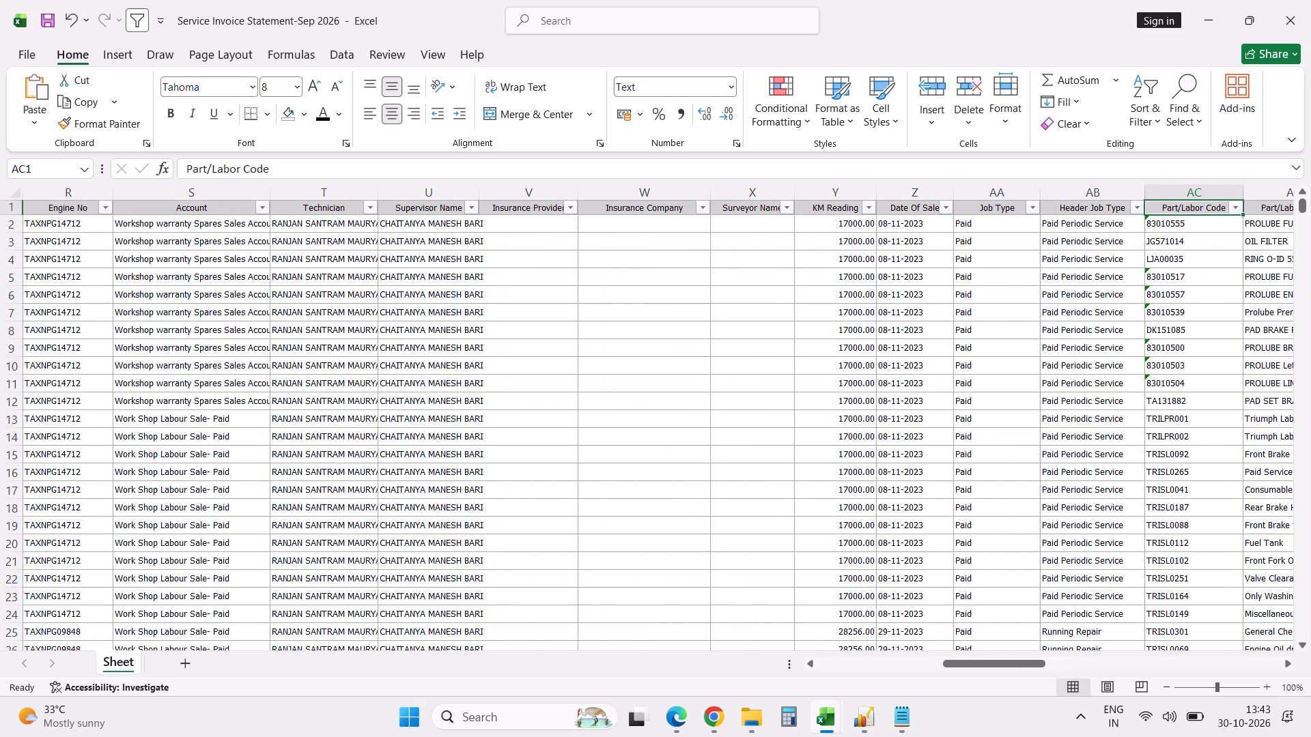
click(1029, 209)
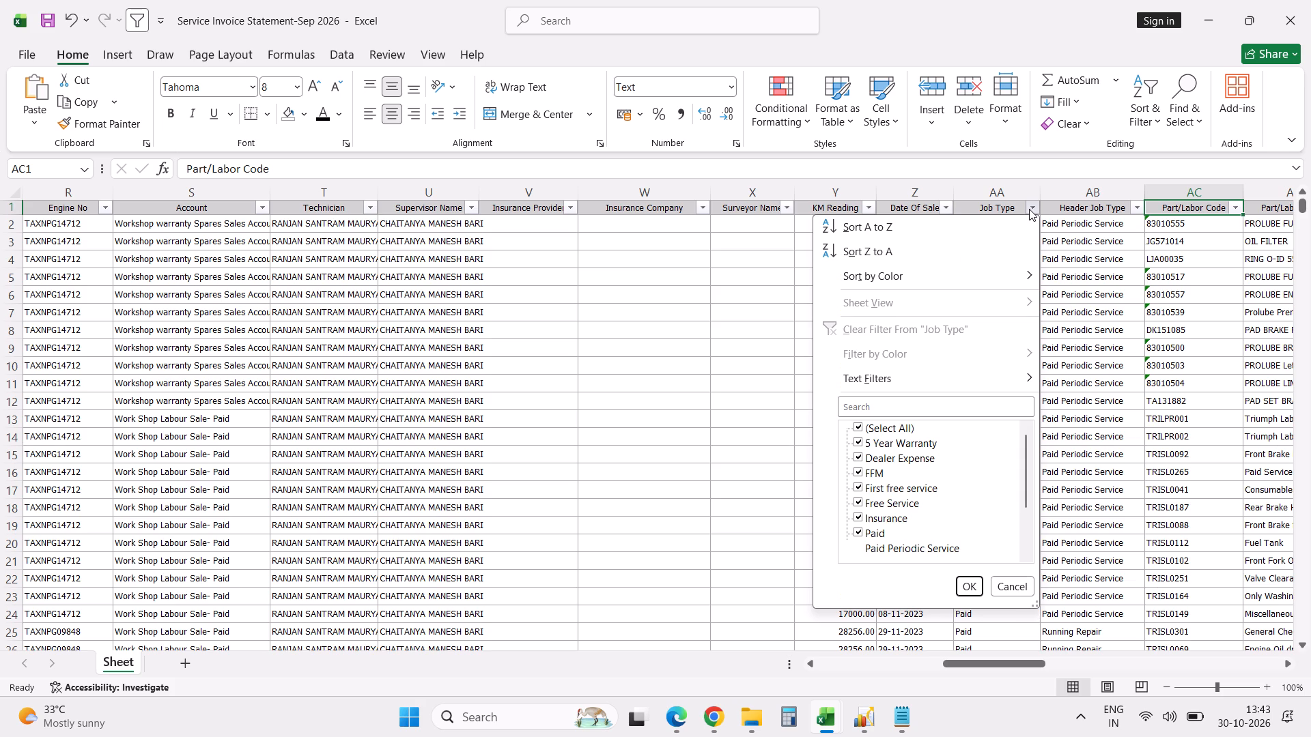
drag(1027, 459, 1030, 485)
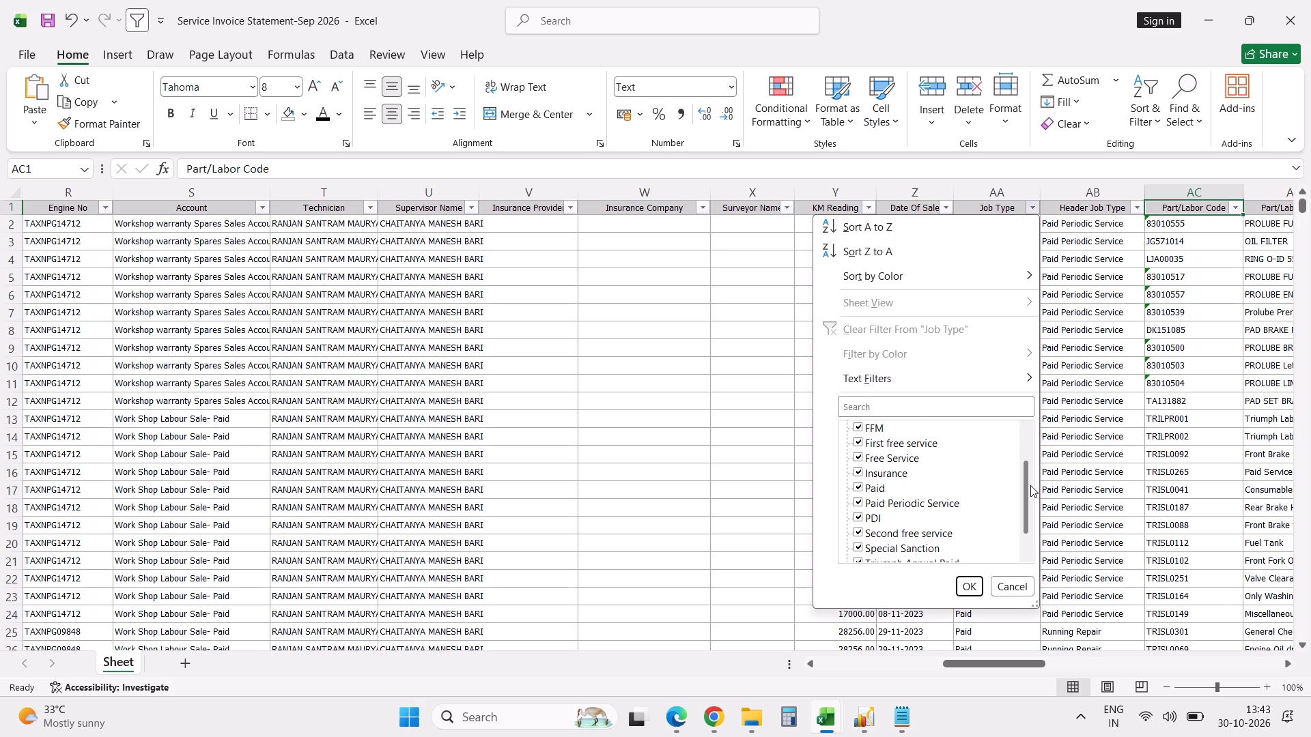
drag(1030, 485, 1030, 493)
click(968, 409)
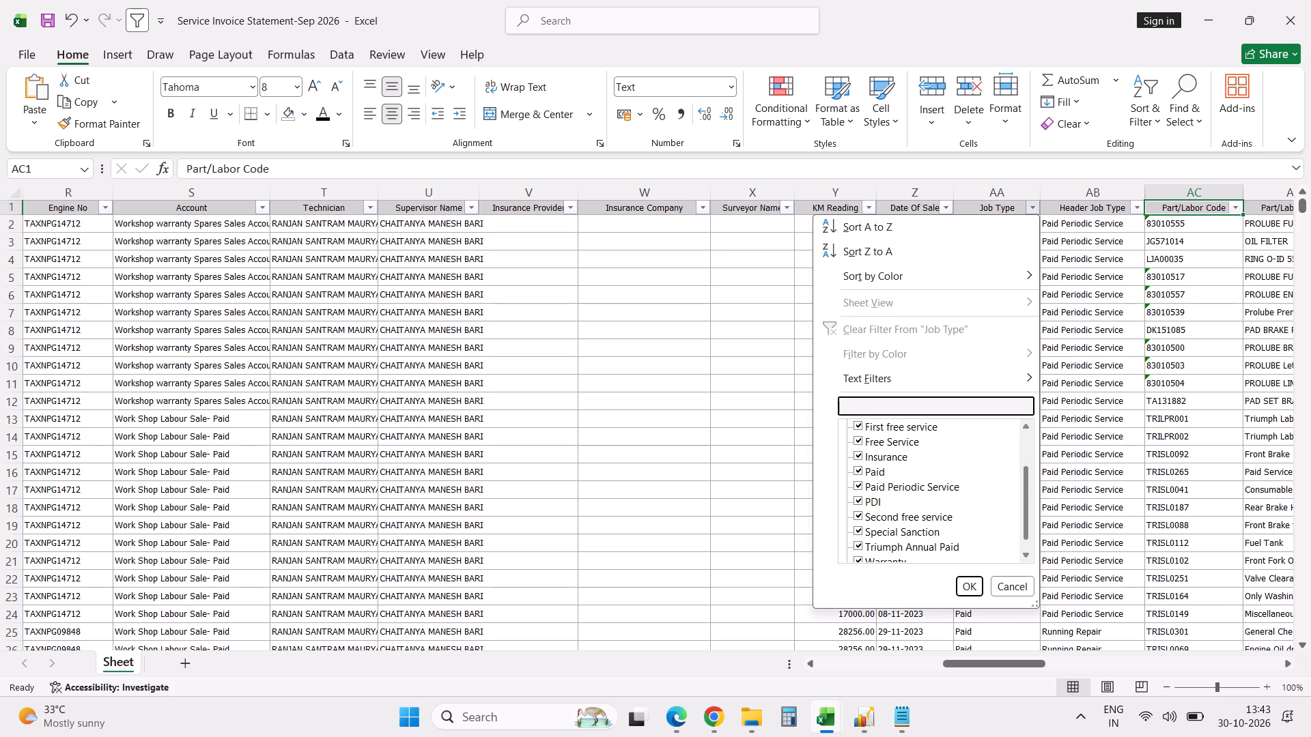
text(paid)
key(Return)
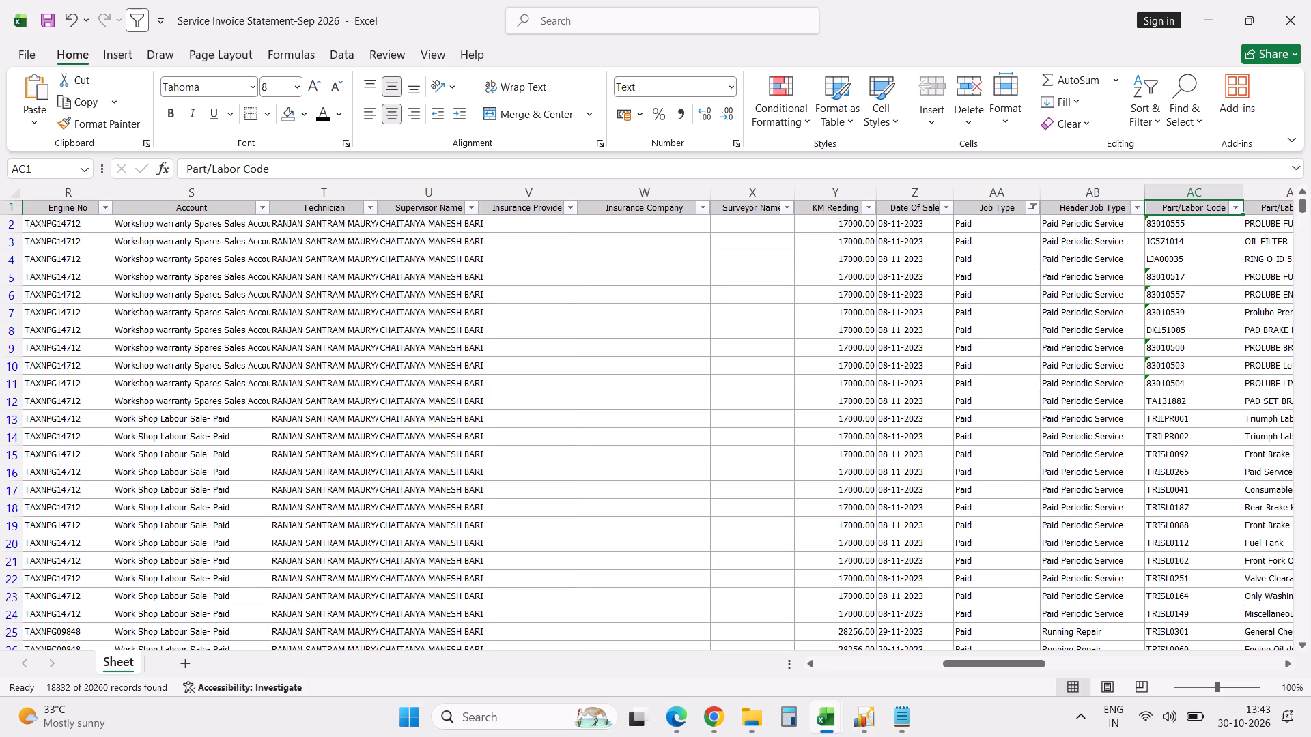
Filter the Item Type column to exclude Service and keep only Part records.
click(976, 300)
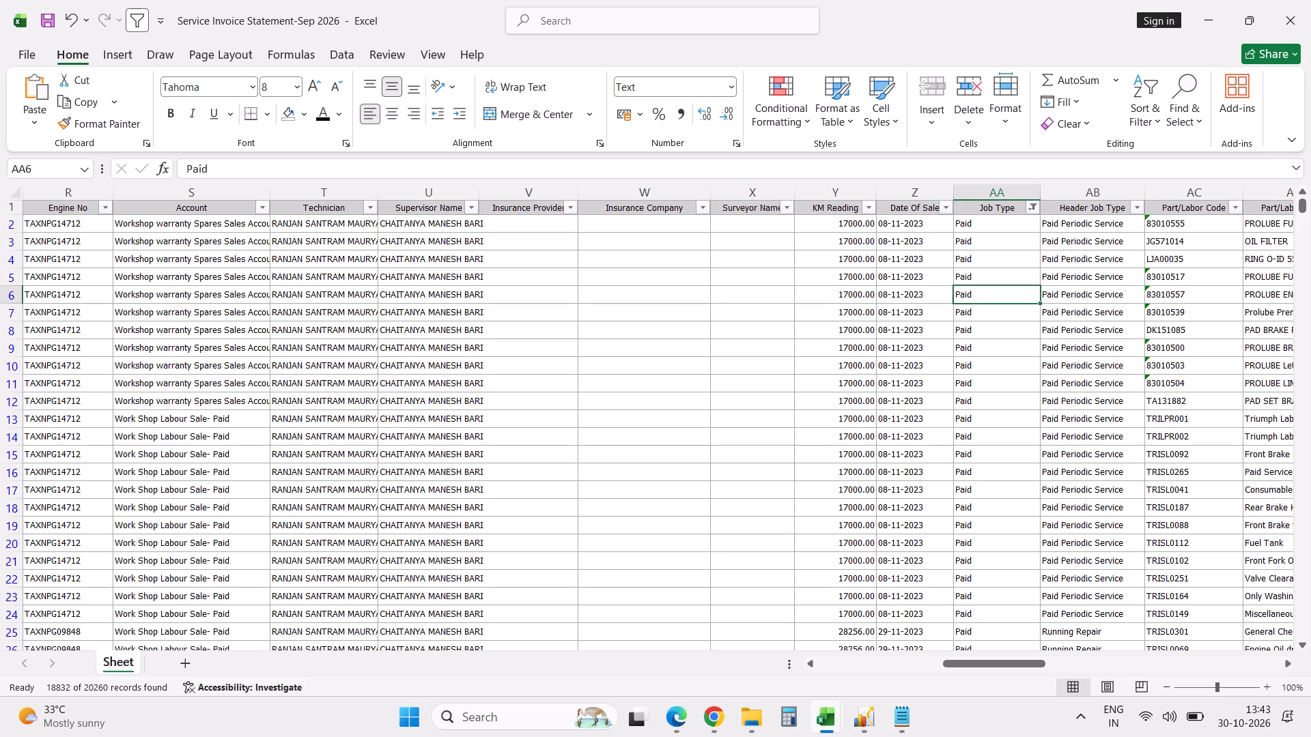
key(Right)
key(Right)
key(Right)
key(Right)
key(Right)
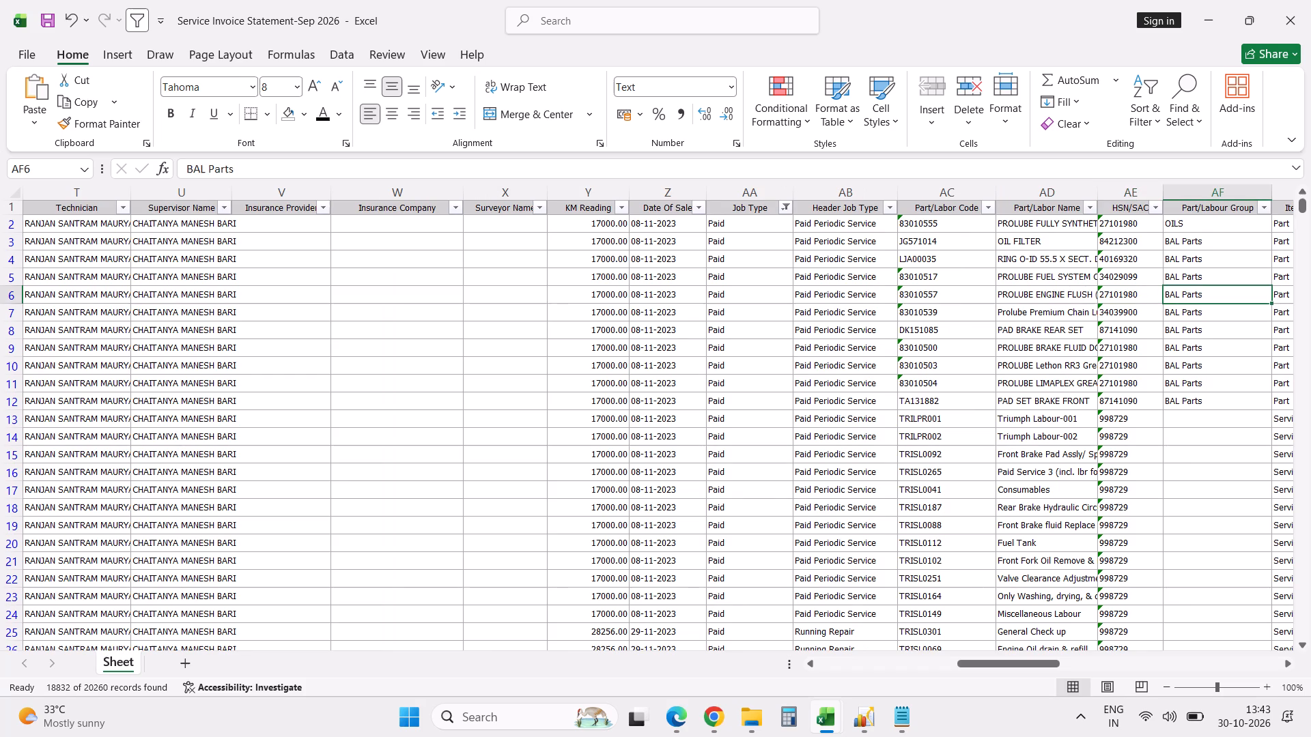
key(Right)
key(Right)
key(Right)
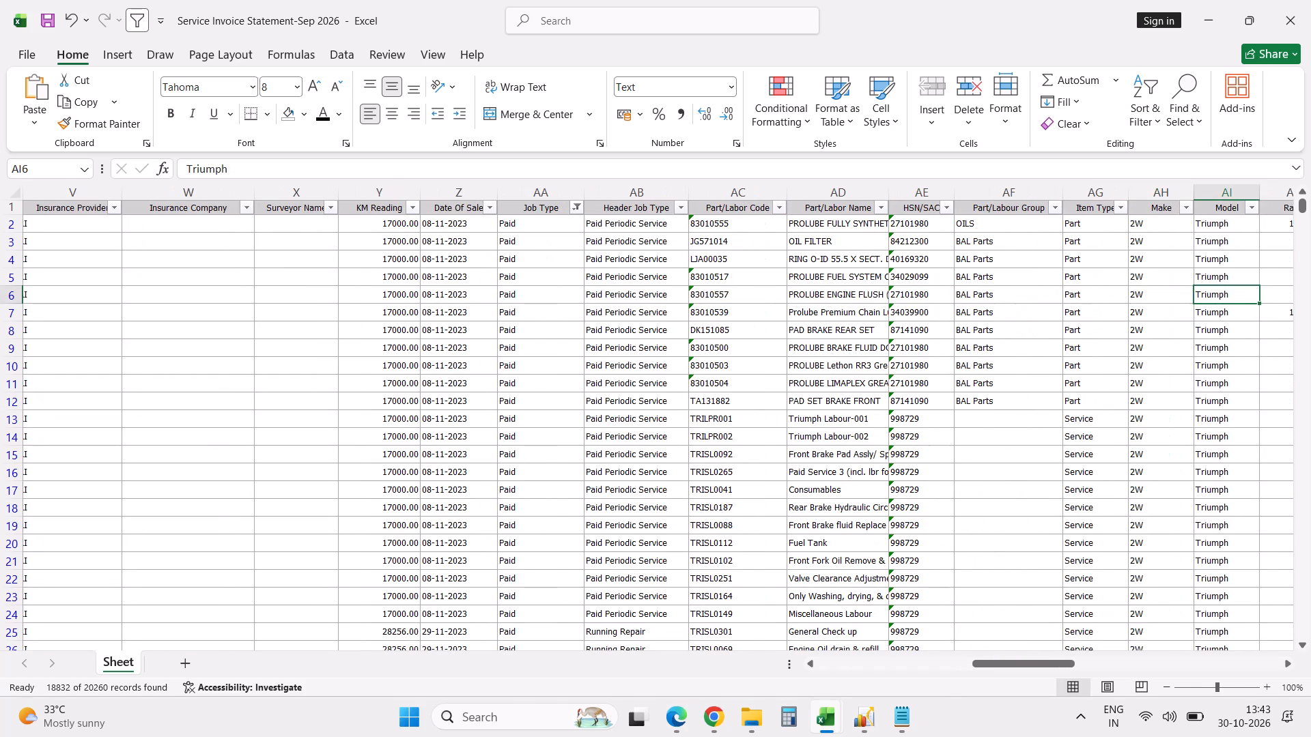
click(1123, 210)
click(976, 464)
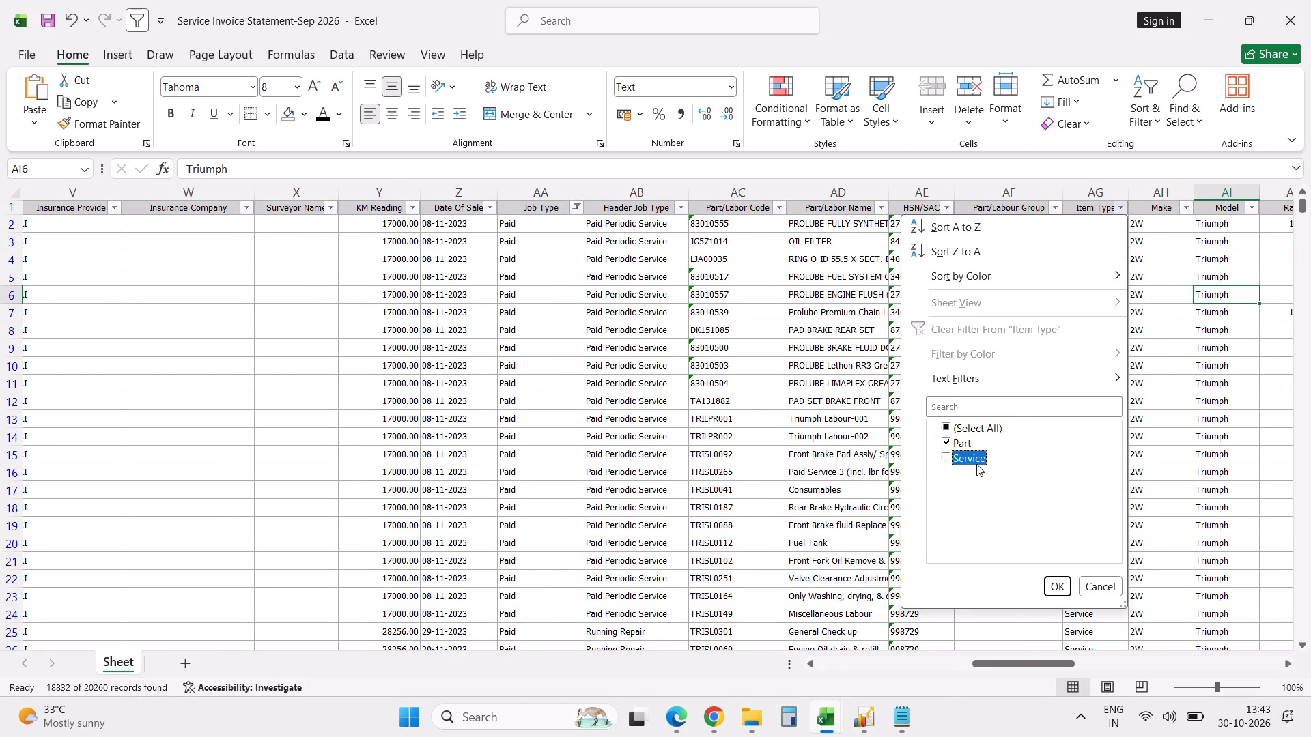
click(1058, 586)
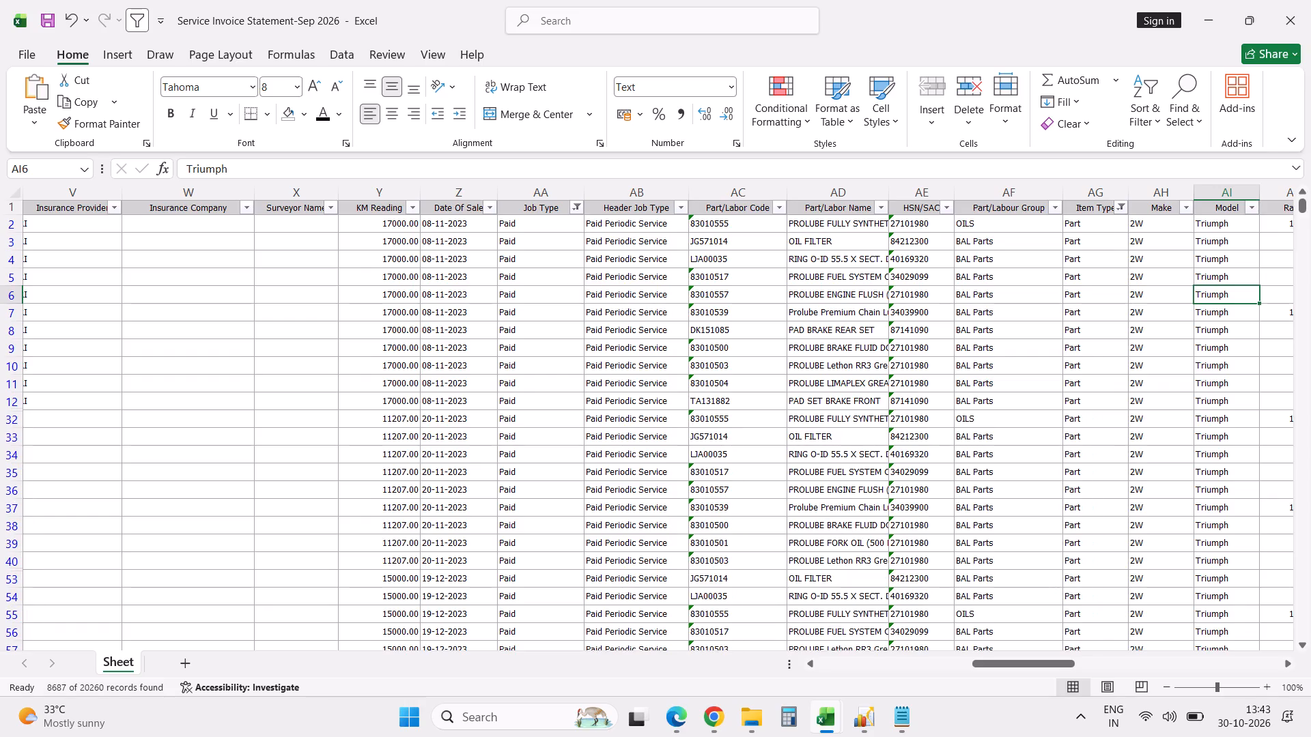
Select all filtered values in the Total Amount column to check their sum.
click(1091, 204)
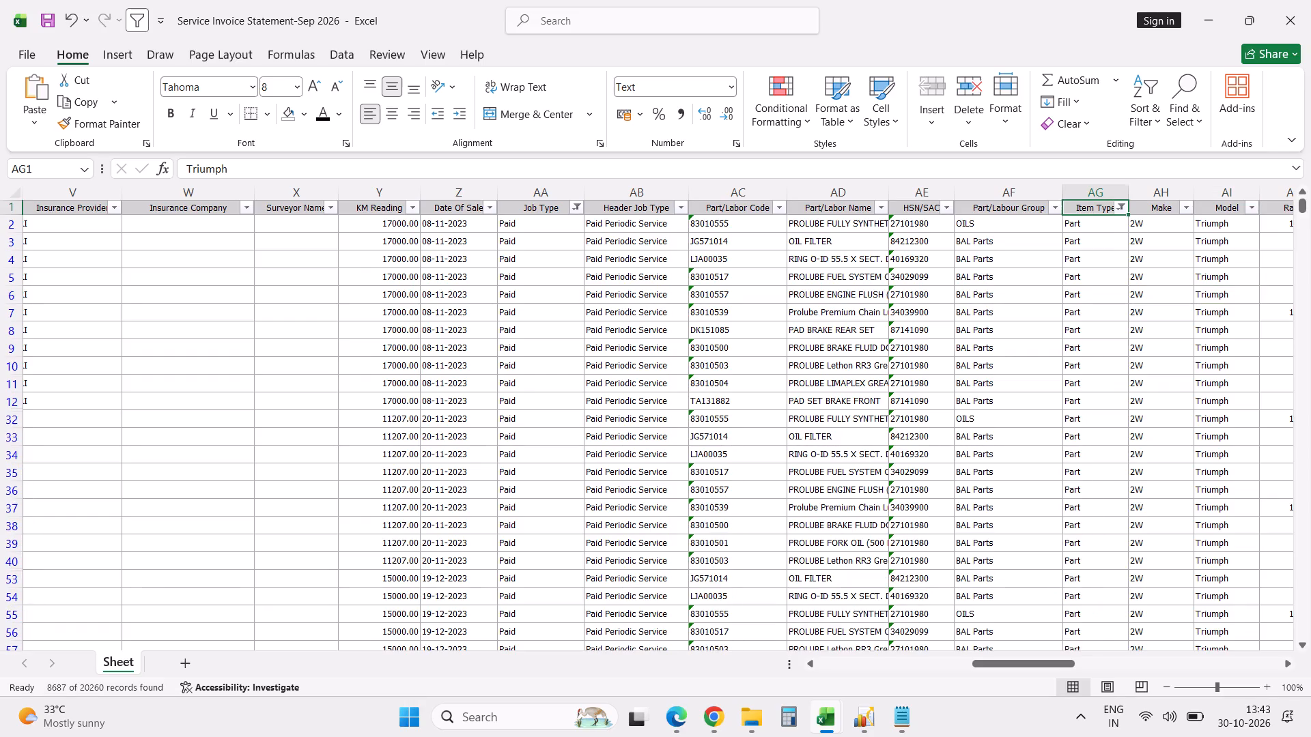
key(ctrl+Right)
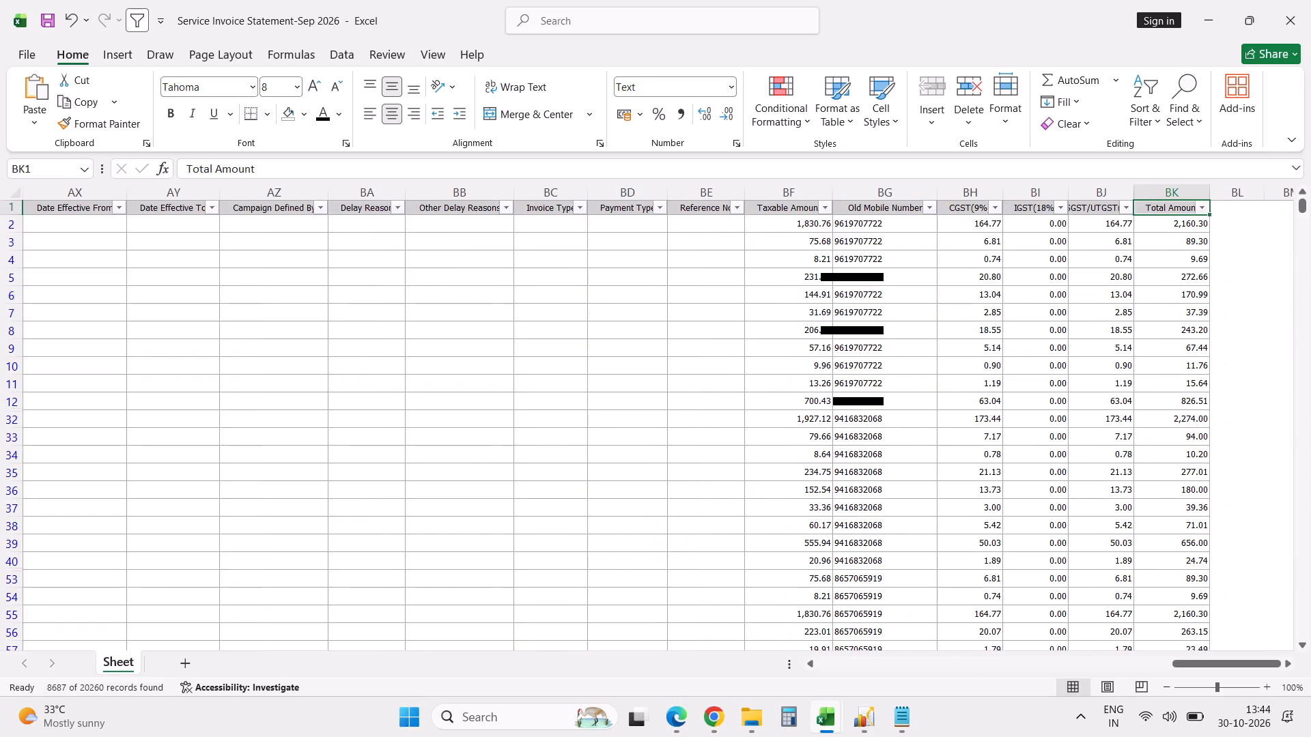
key(Down)
key(ctrl+shift+Down)
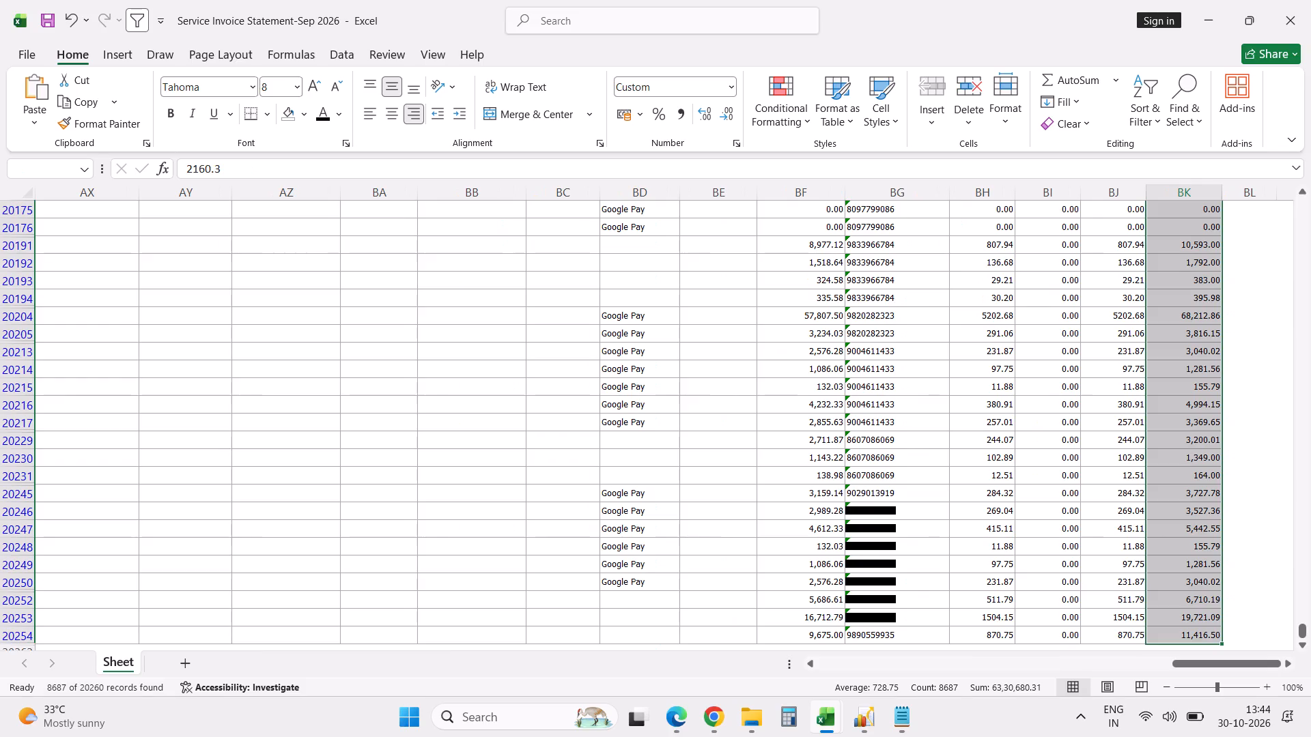
key(ctrl+Up)
Look through the filtered sheet's columns between Trade Discount and Total Amount to find the taxable value column.
key(Down)
key(Left)
key(Left)
key(Left)
key(Left)
key(Left)
key(Left)
key(Left)
key(Left)
key(Left)
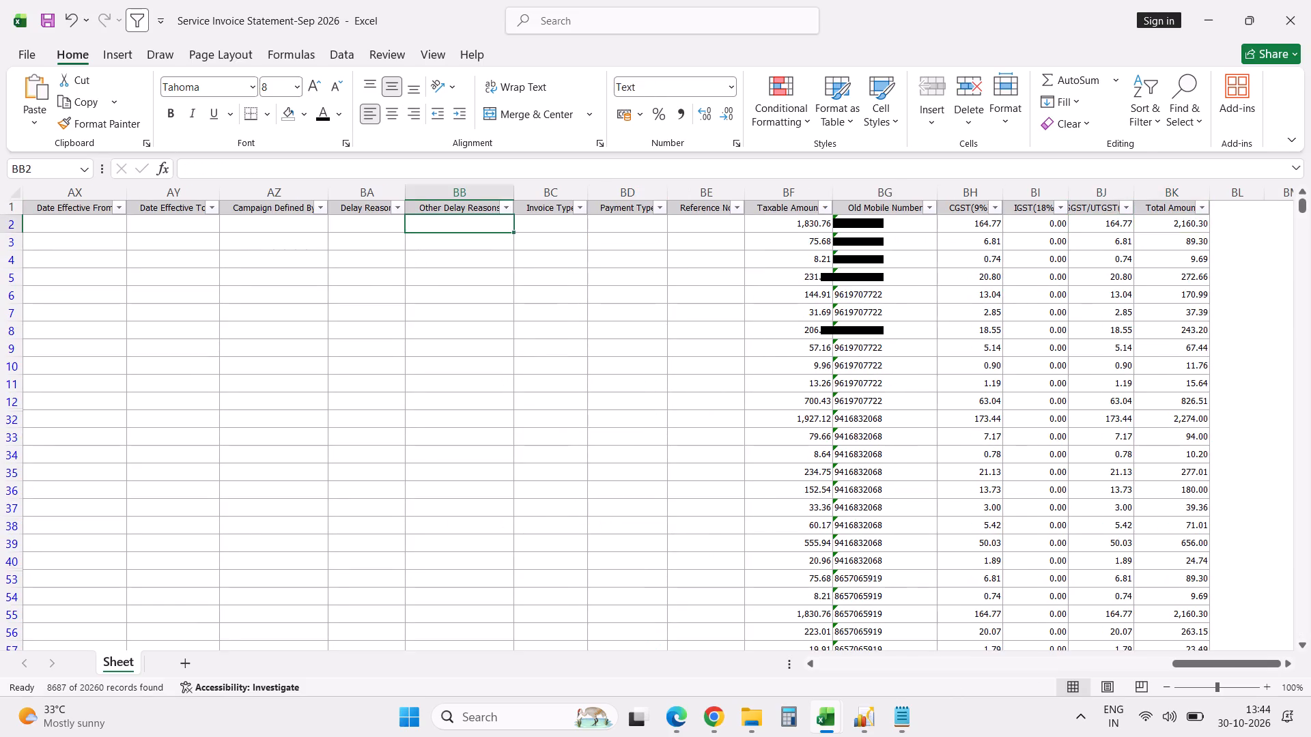
key(Left)
key(Left)
key(Left)
key(Left)
key(Left)
key(Left)
key(Left)
key(Left)
key(Left)
key(Left)
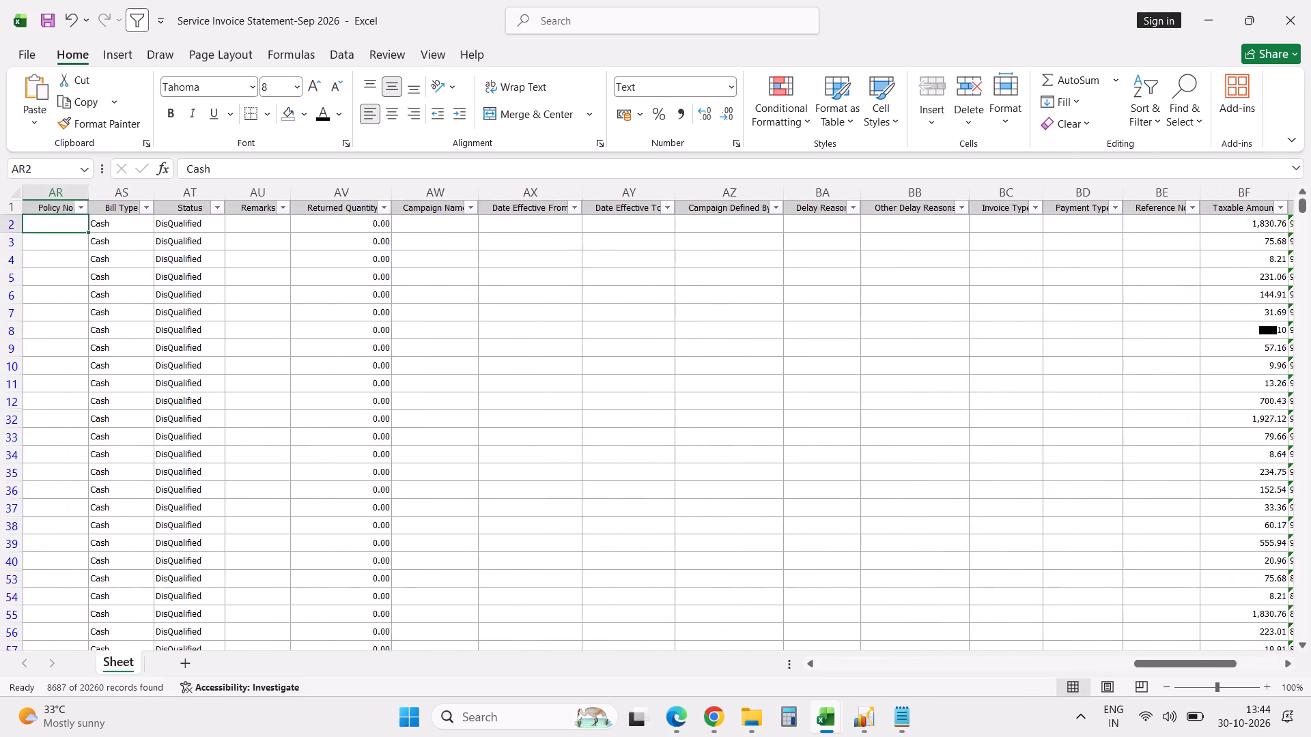
key(Left)
key(Left)
key(Left)
key(Right)
key(Right)
key(Right)
key(Right)
key(Right)
key(Right)
key(Right)
key(Right)
key(Right)
key(Right)
key(Right)
key(Right)
key(Right)
key(Right)
key(Right)
key(Right)
key(Right)
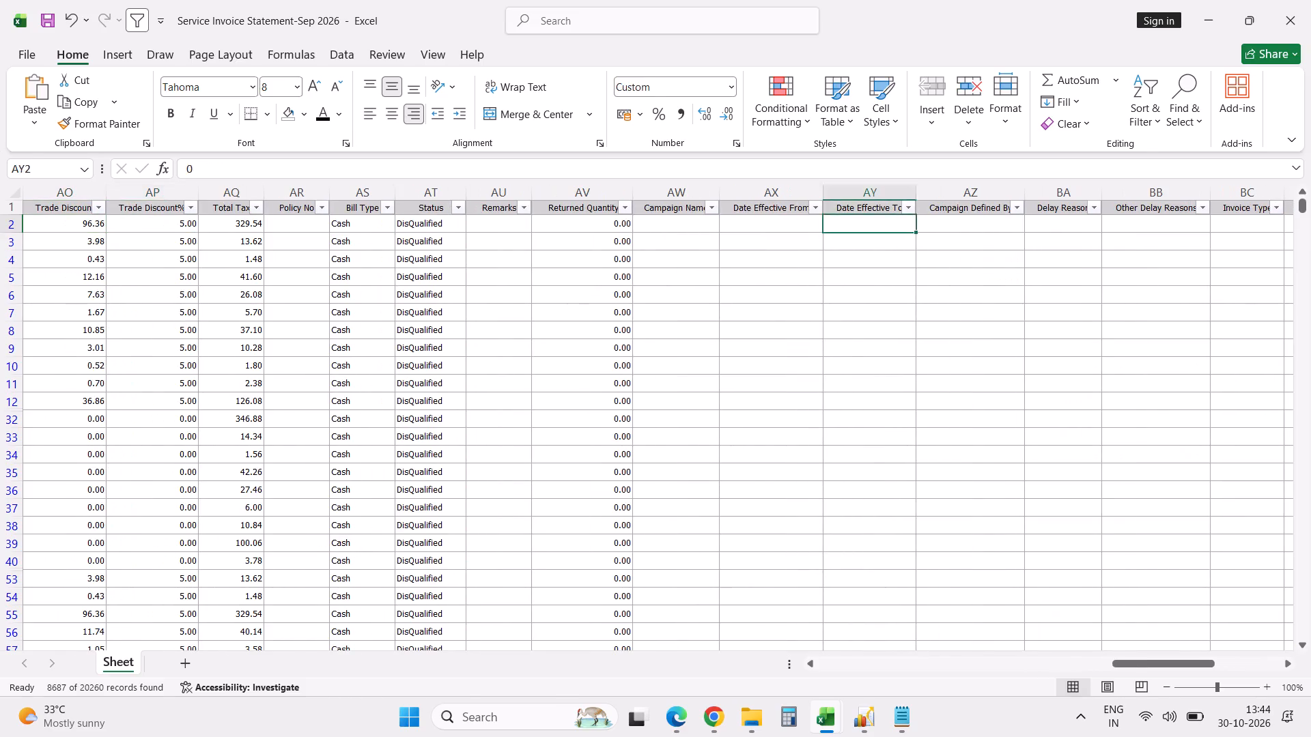
key(Right)
key(Right)
key(Right)
Format the filtered Taxable Amount values in comma style with no decimal places.
key(Left)
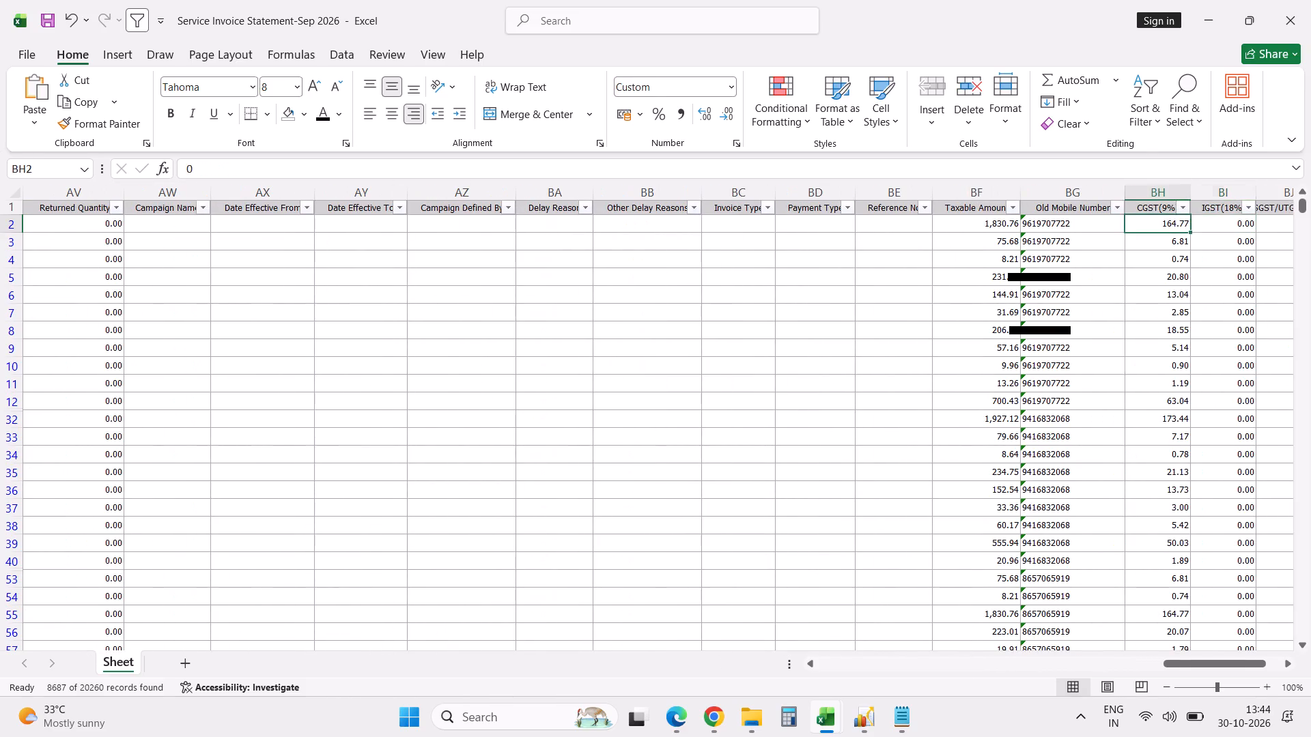
key(Left)
key(Left)
key(Down)
key(Up)
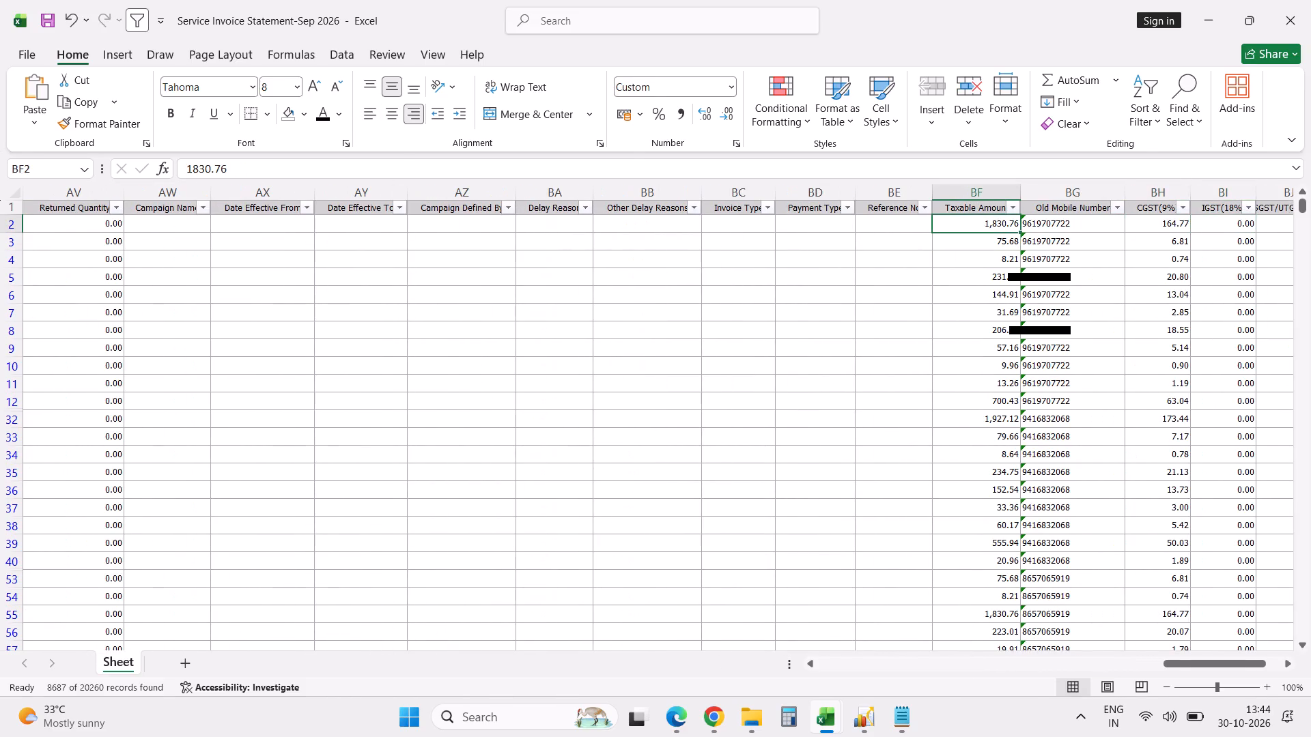
key(ctrl+shift+Down)
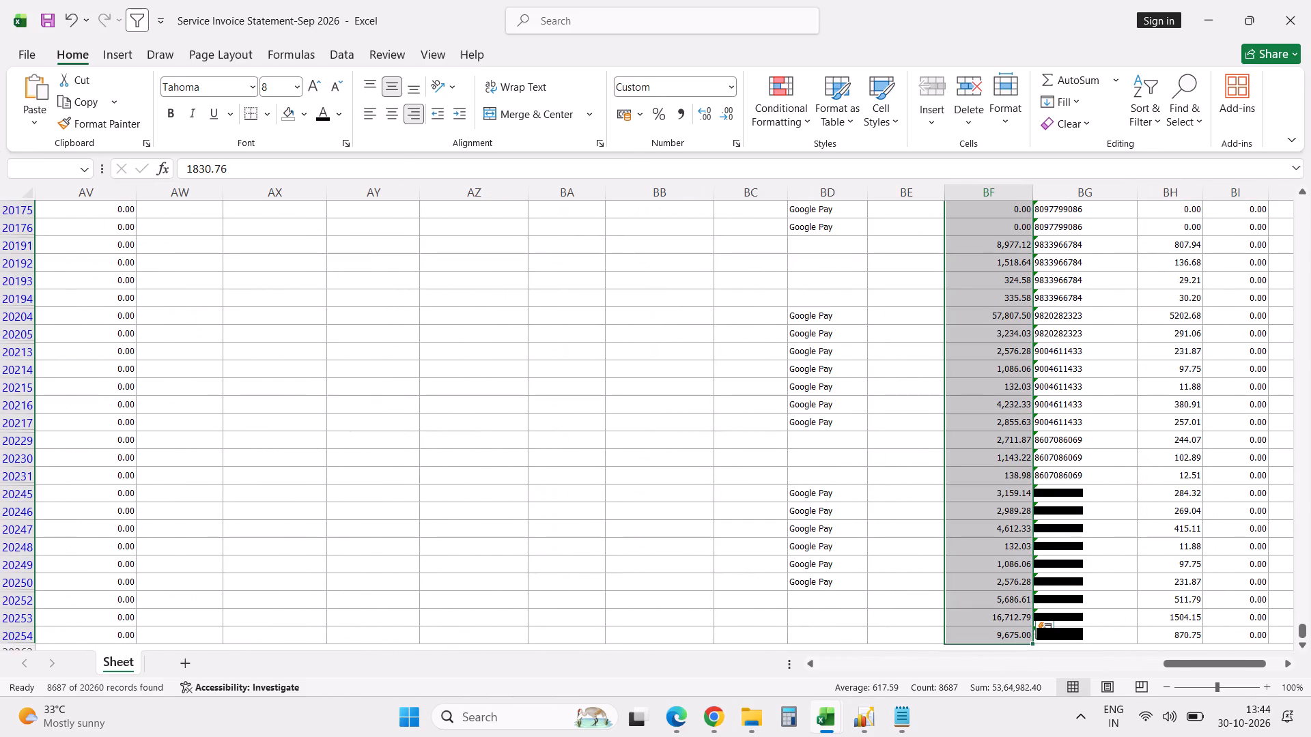
click(684, 119)
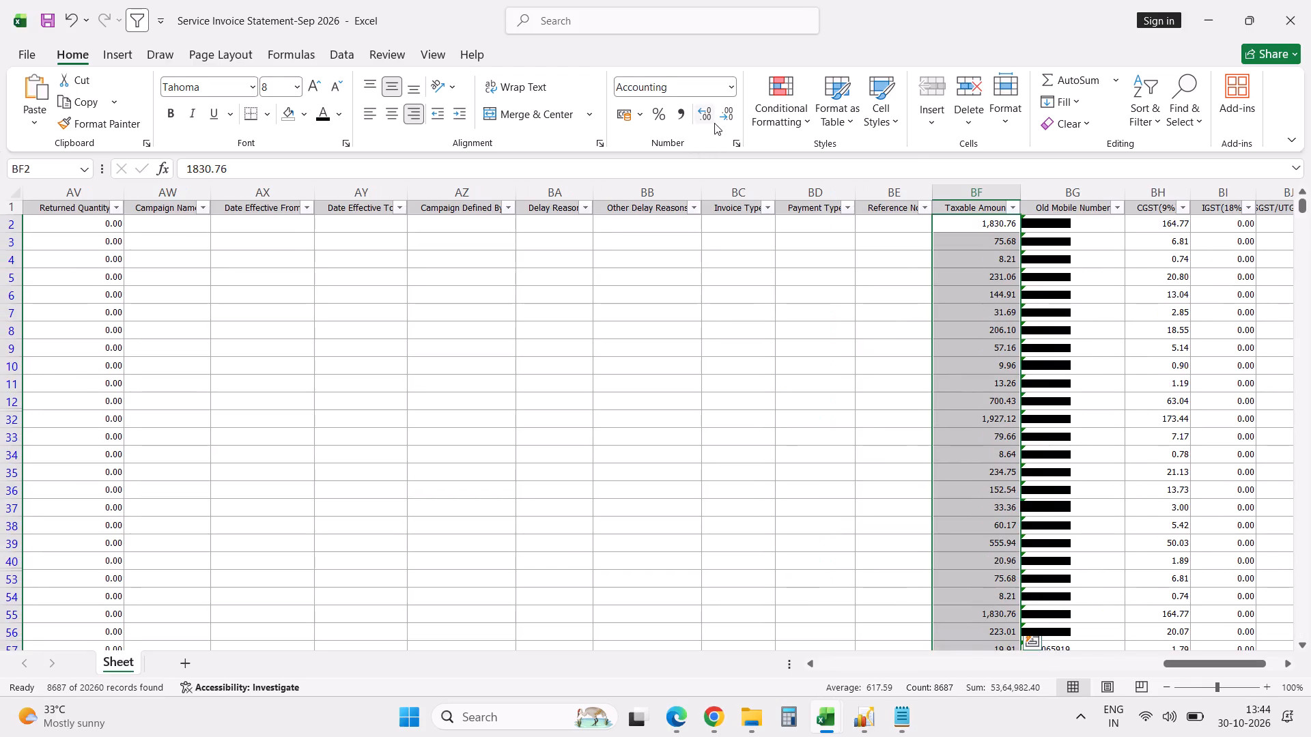
triple_click(727, 119)
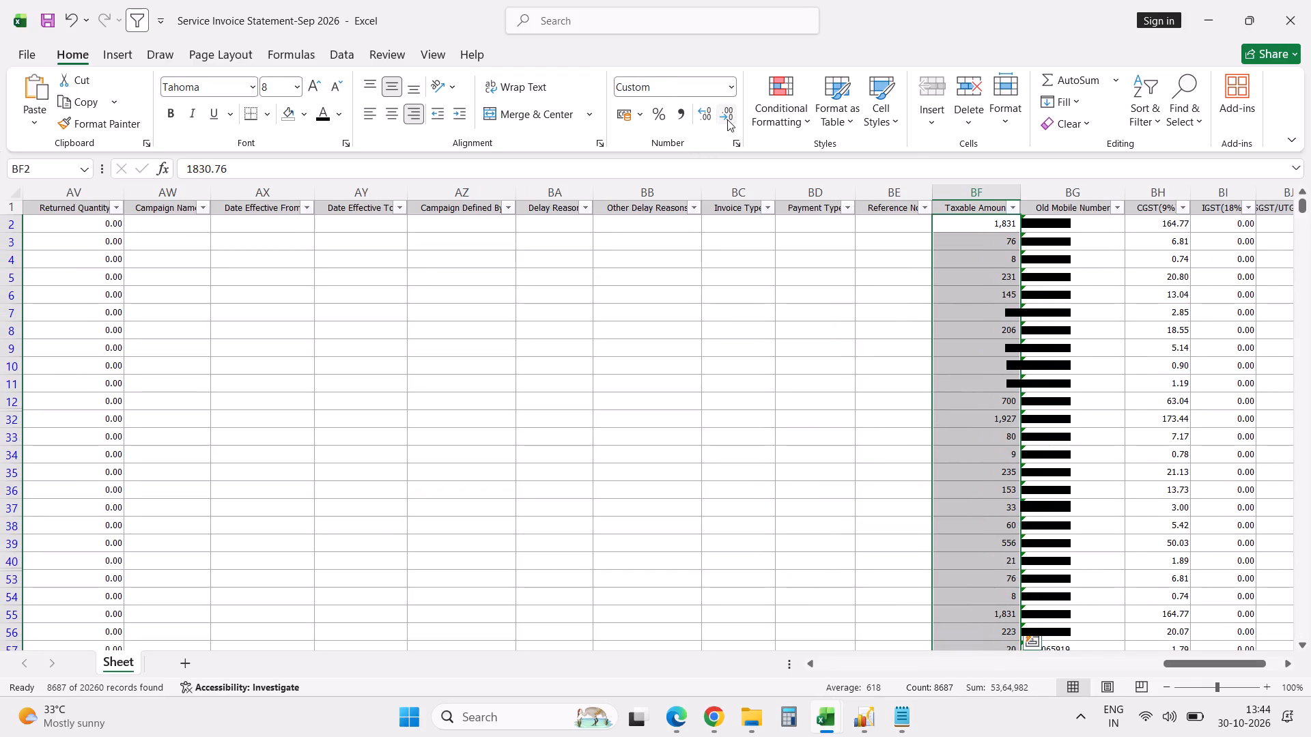
Look through the filtered sheet's header columns from Taxable Amount back to Engine No and forward again to Trade Discount%.
key(Up)
key(Left)
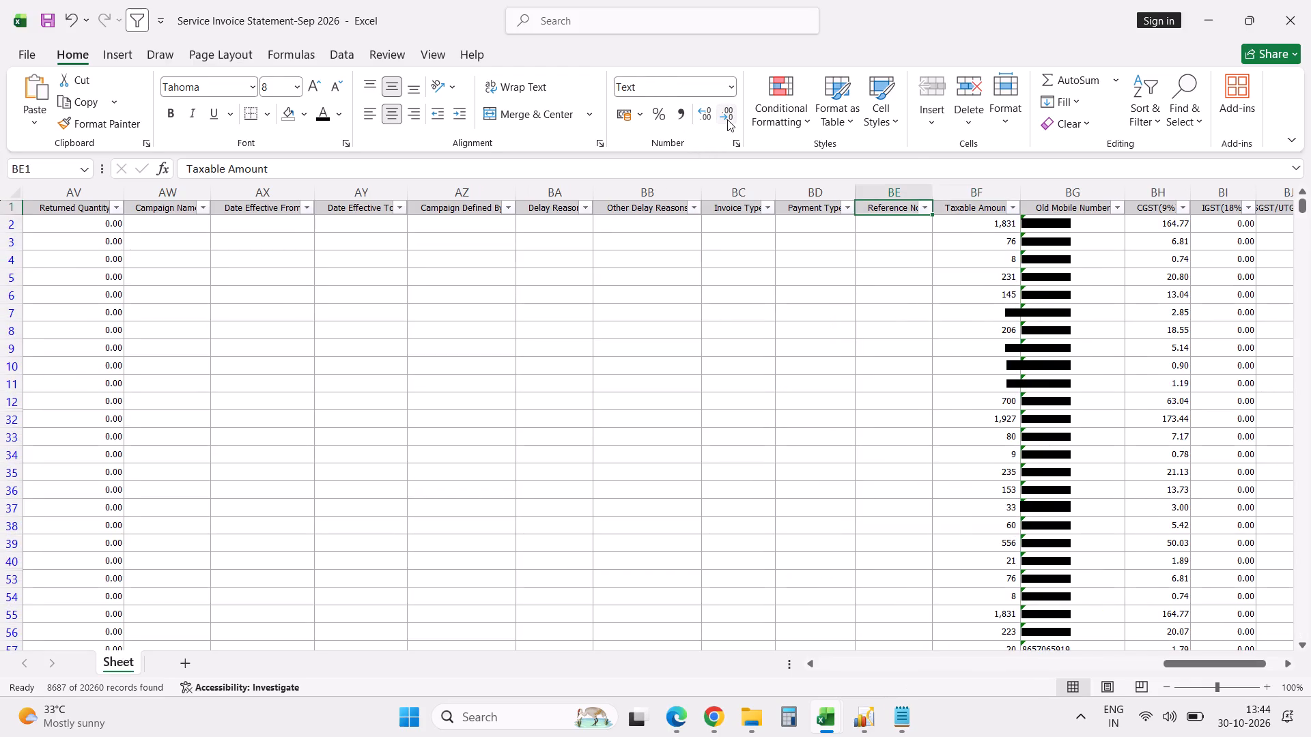
key(Left)
key(Left)
key(Left)
key(Left)
key(Left)
key(Left)
key(Left)
key(Left)
key(Left)
key(Left)
key(Left)
key(Left)
key(Left)
key(Left)
key(Left)
key(Left)
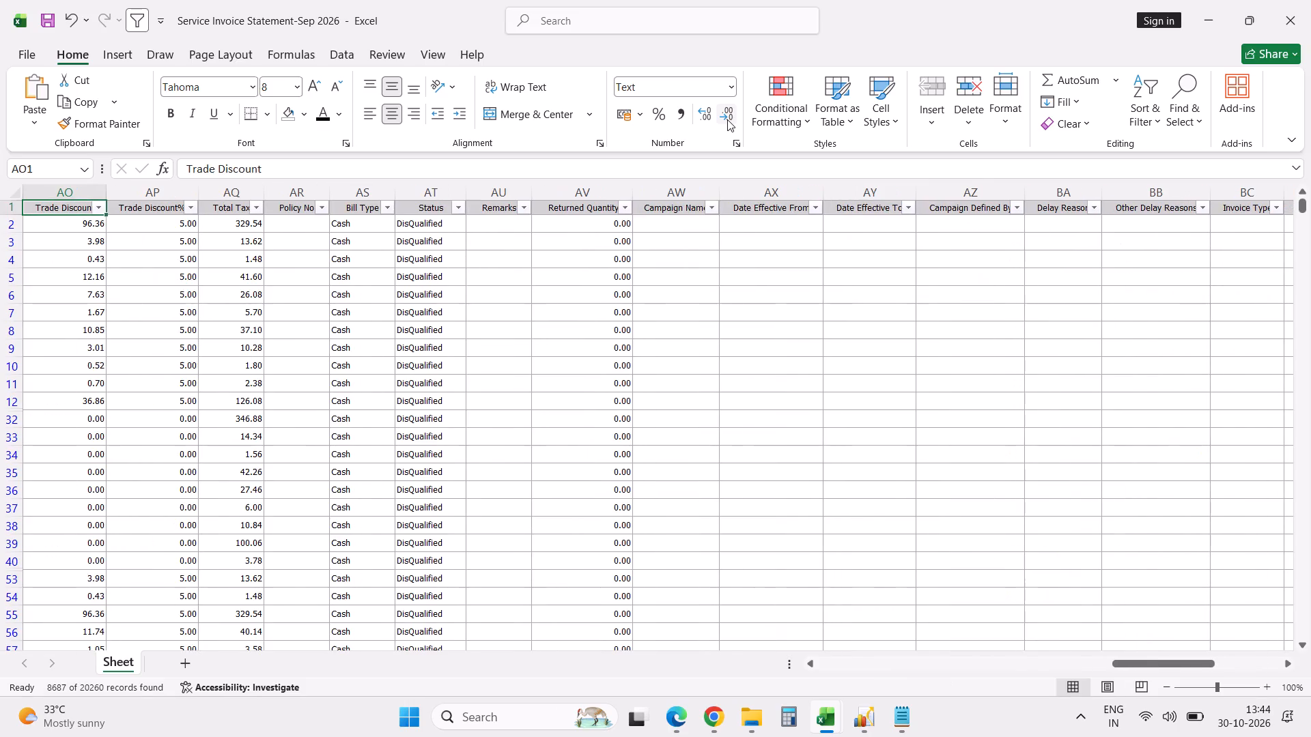
key(Left)
key(Left)
key(Left)
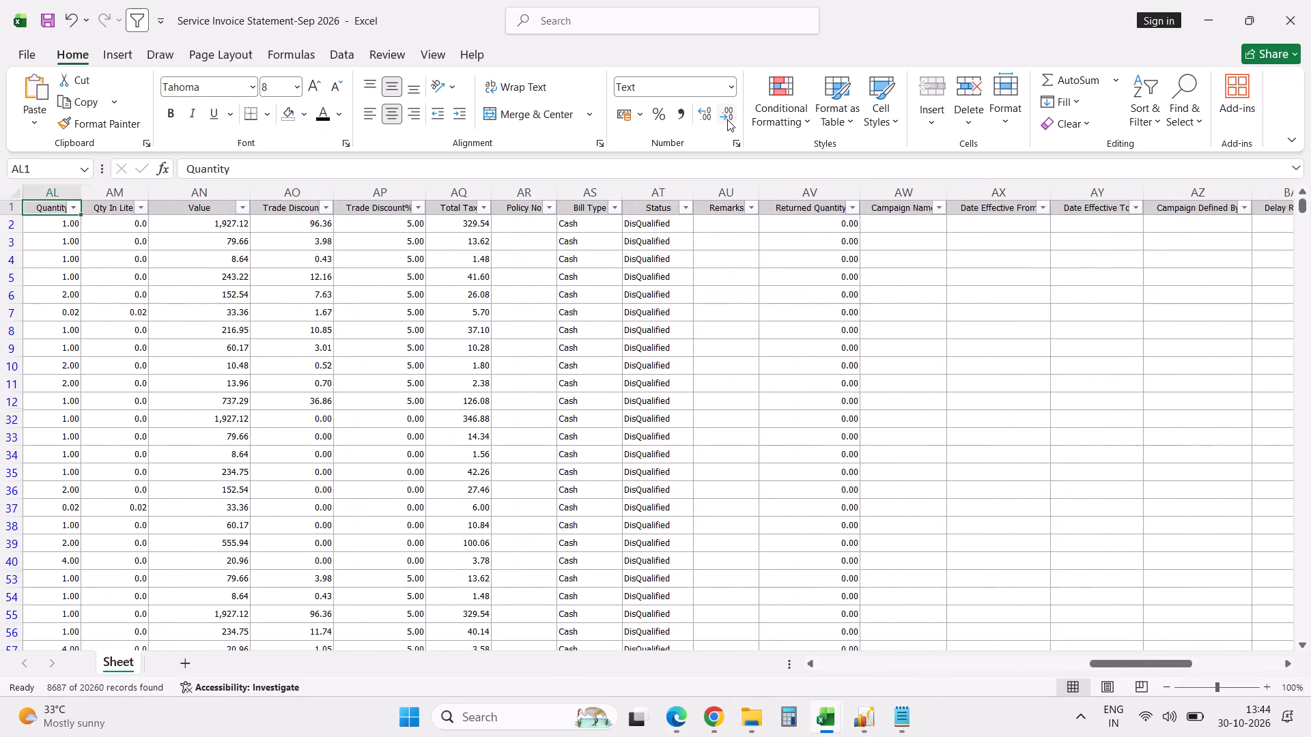
key(Left)
key(Left)
key(Left)
key(Left)
key(Left)
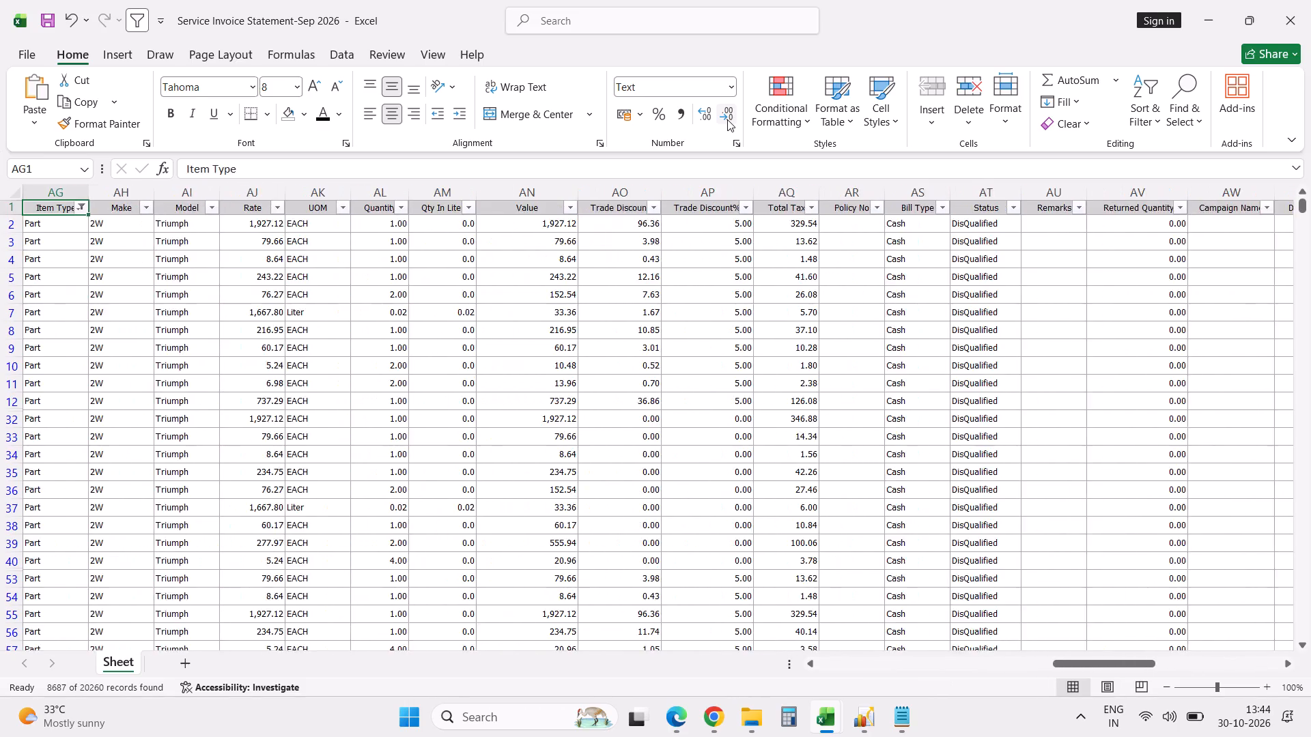
key(Left)
key(Left)
key(Left)
key(Left)
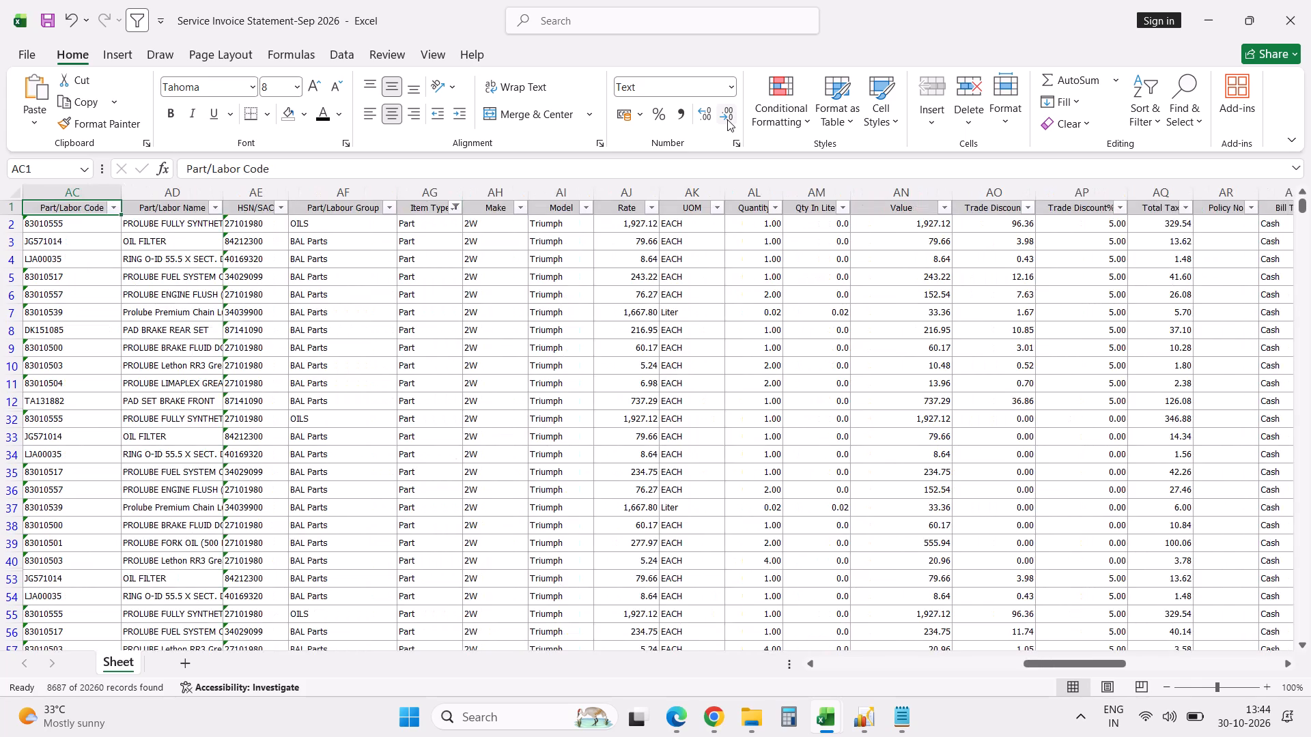
key(Left)
key(Left)
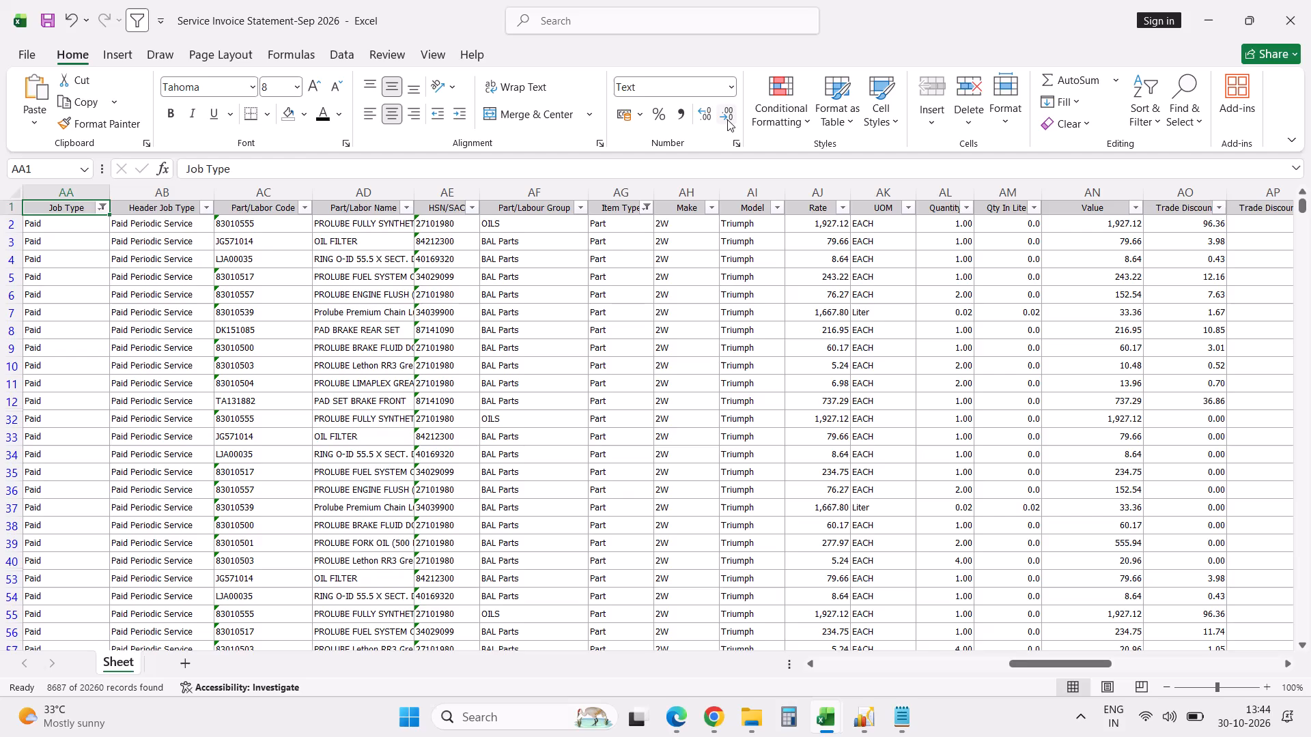
key(Left)
key(Left)
key(Left)
key(Left)
key(Left)
key(Left)
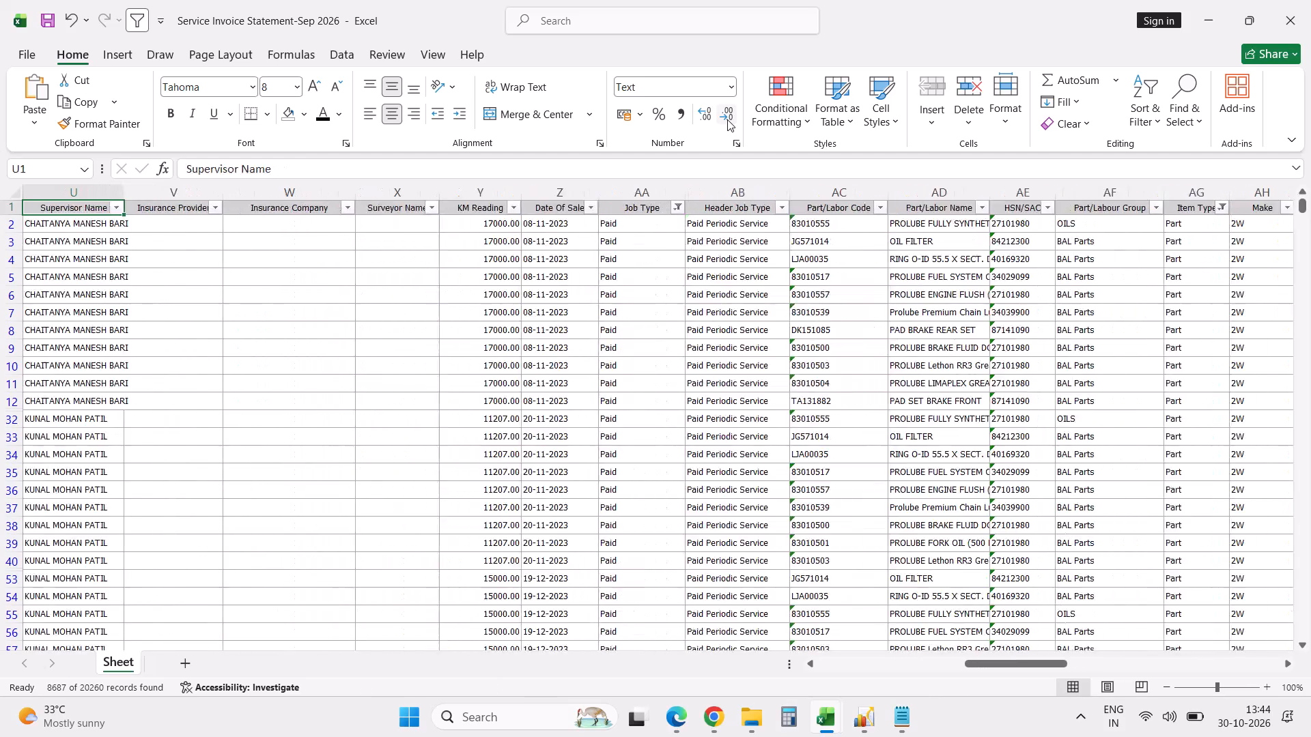
key(Left)
key(Left)
key(Left)
key(Right)
key(Right)
key(Right)
key(Right)
key(Right)
key(Right)
key(Right)
key(Right)
key(Right)
key(Right)
key(Right)
key(Right)
key(Right)
key(Right)
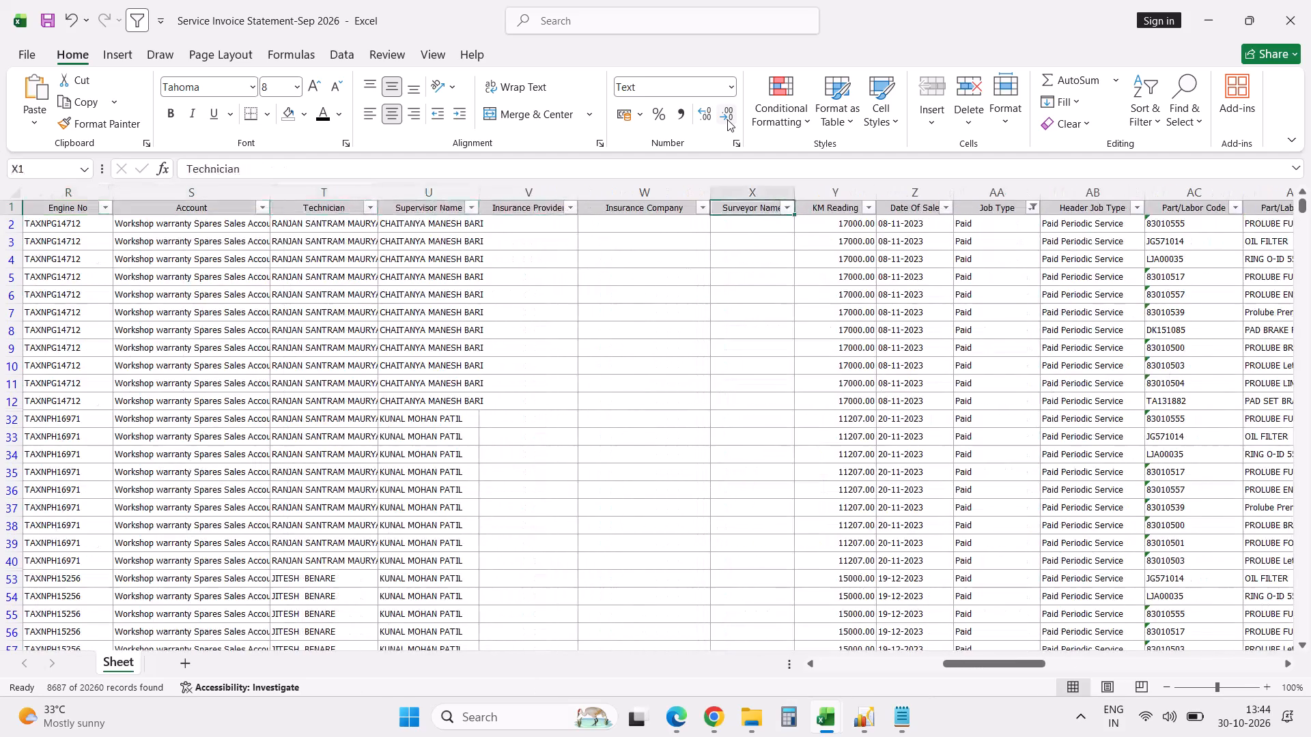
key(Right)
key(Right)
key(Right)
key(Right)
key(Right)
key(Right)
key(Right)
key(Right)
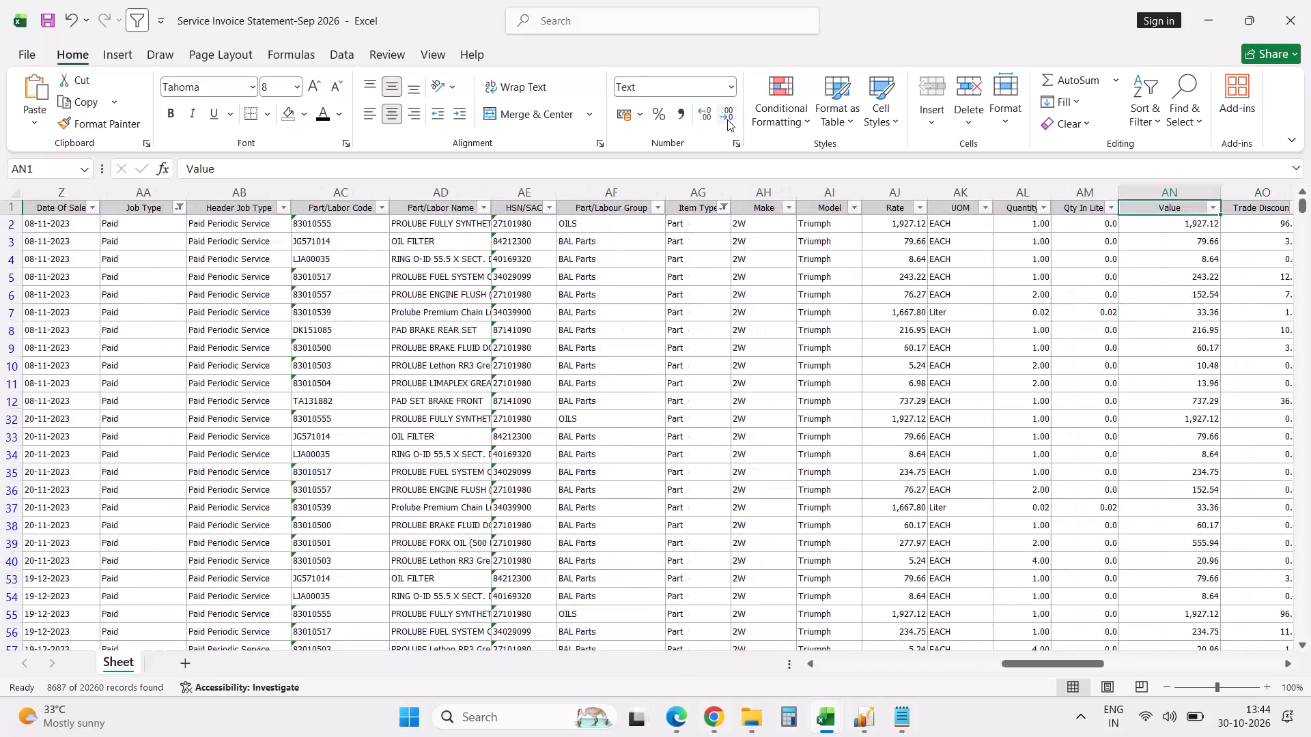
key(Right)
key(Right)
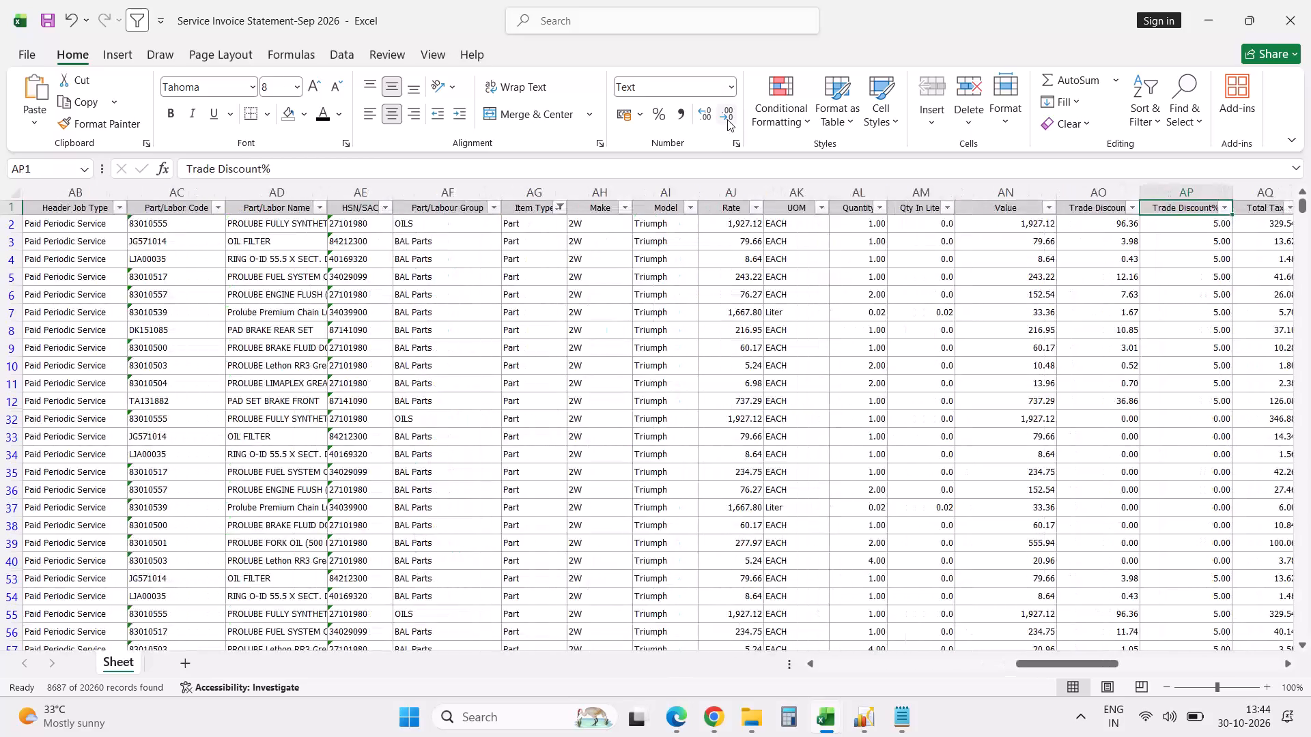
Remove the filters from the Service Invoice Statement sheet and go to the first empty header cell after Total Amount.
key(alt+d)
text(ff)
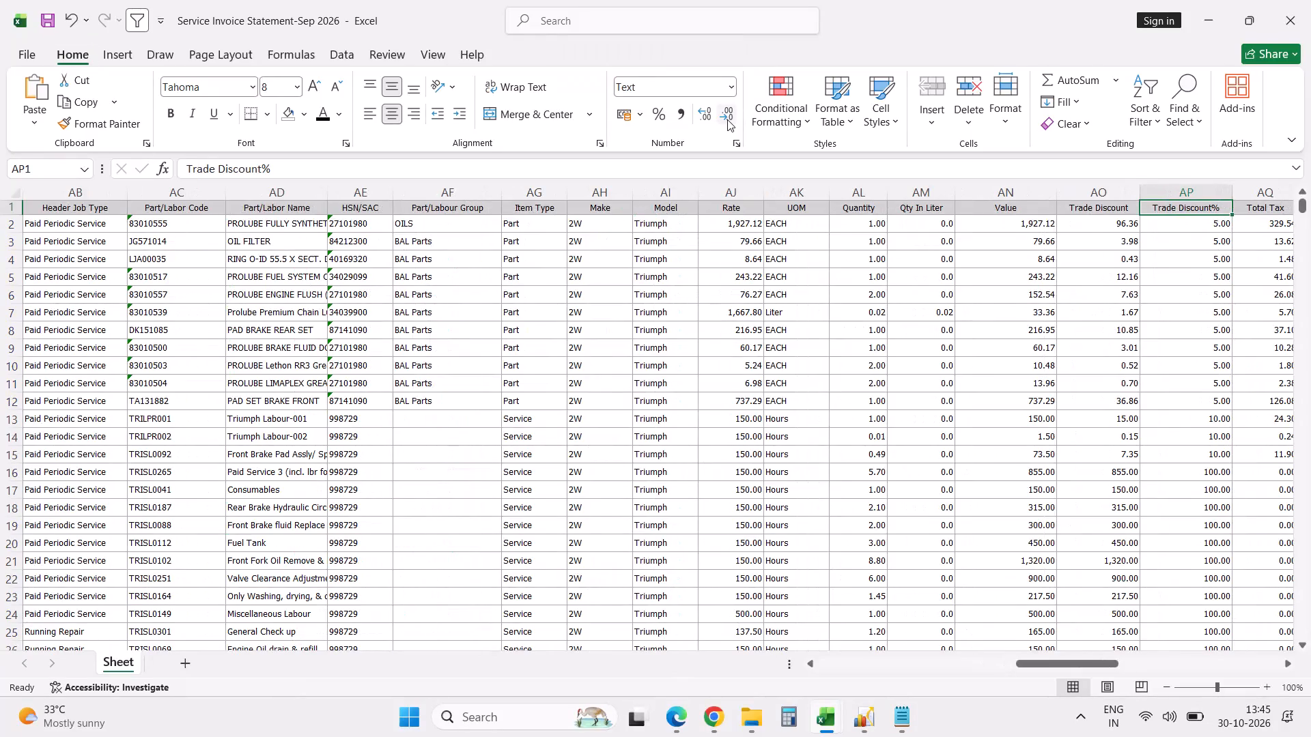
click(714, 403)
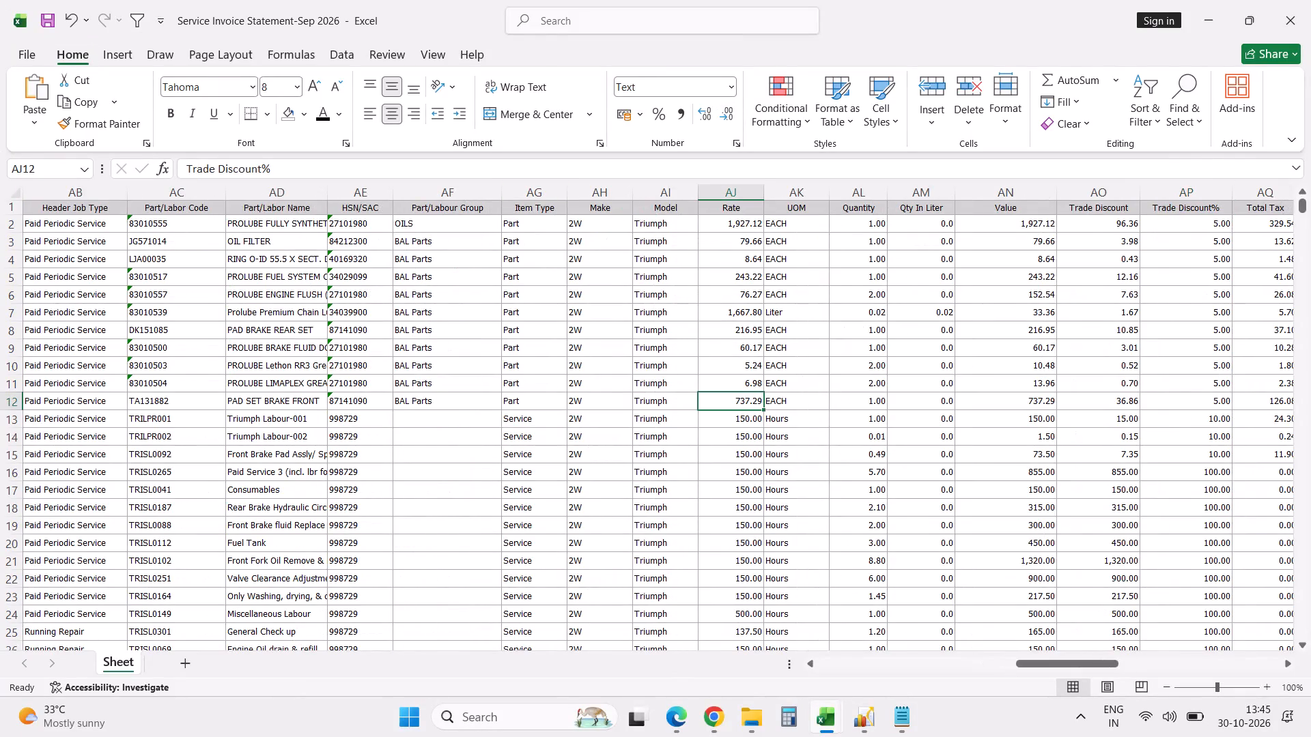
key(ctrl+Up)
key(ctrl+Right)
key(Right)
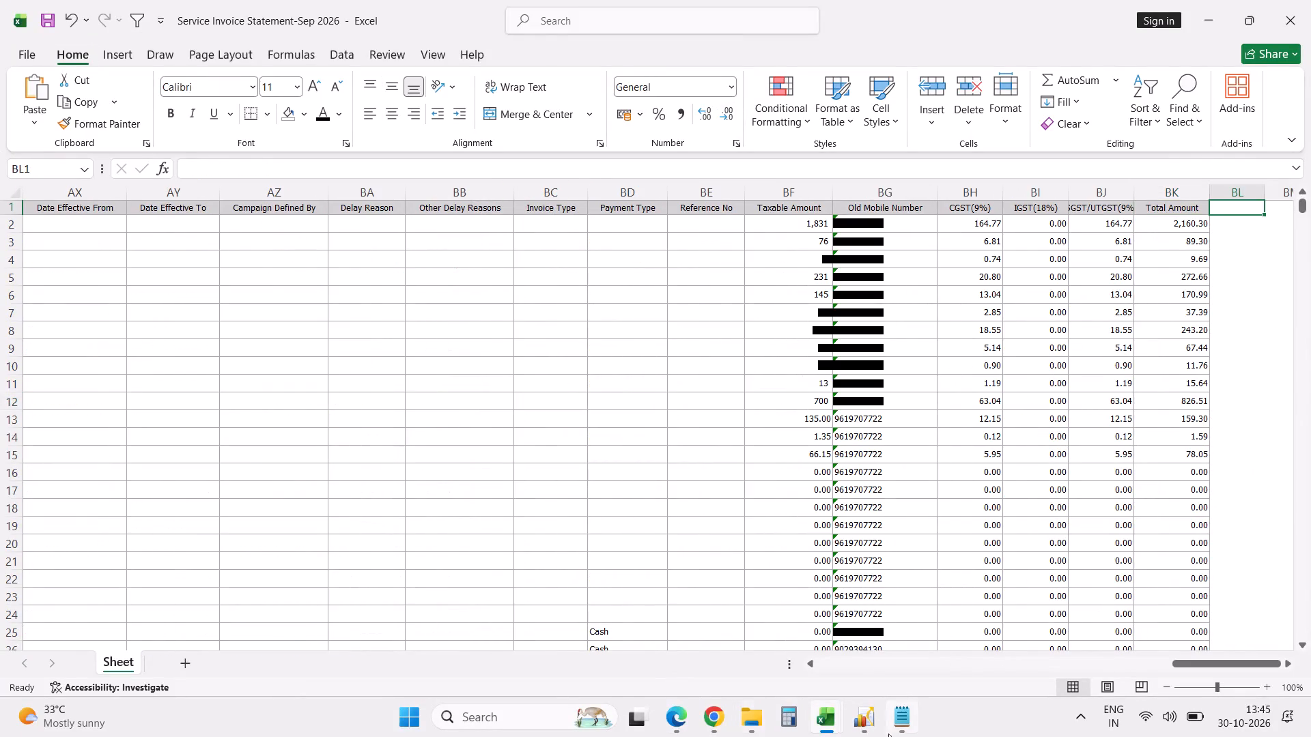
Switch to Excellon and open the Sale Invoice Statement among the Spare Parts sales report statements.
click(872, 721)
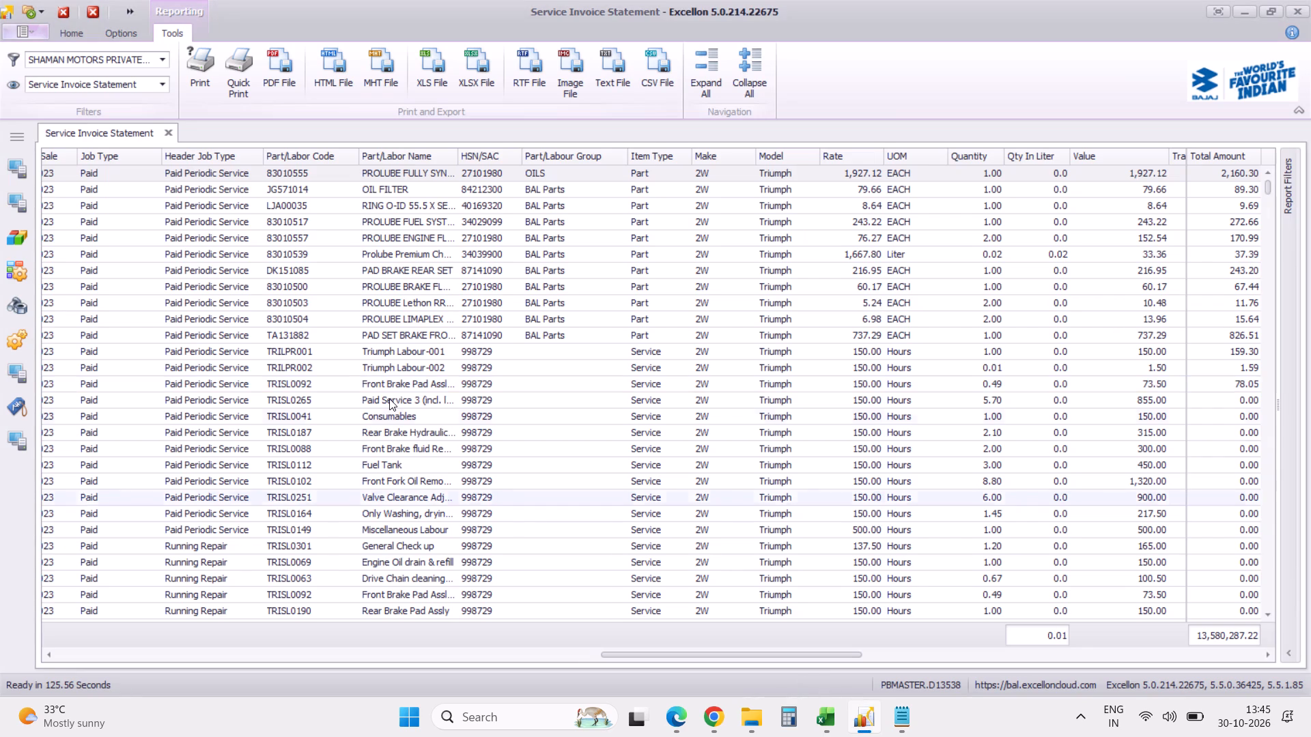
click(16, 141)
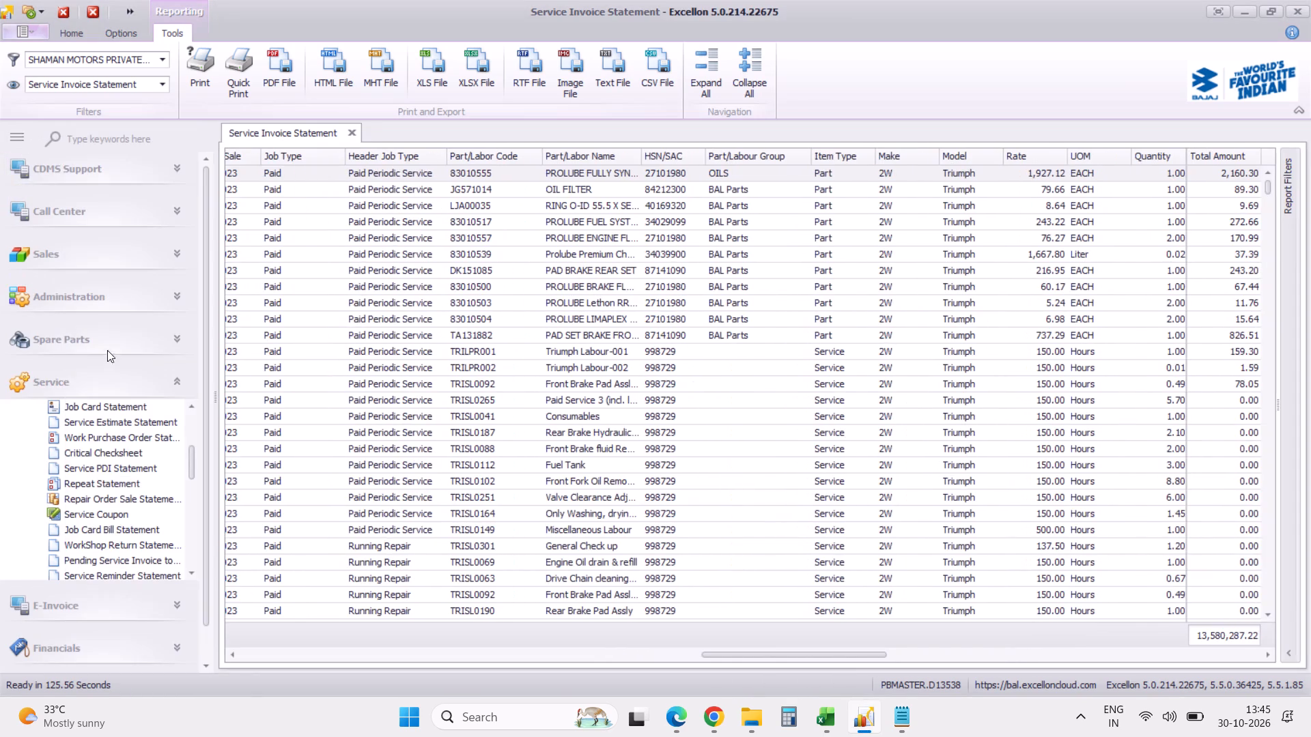
click(179, 384)
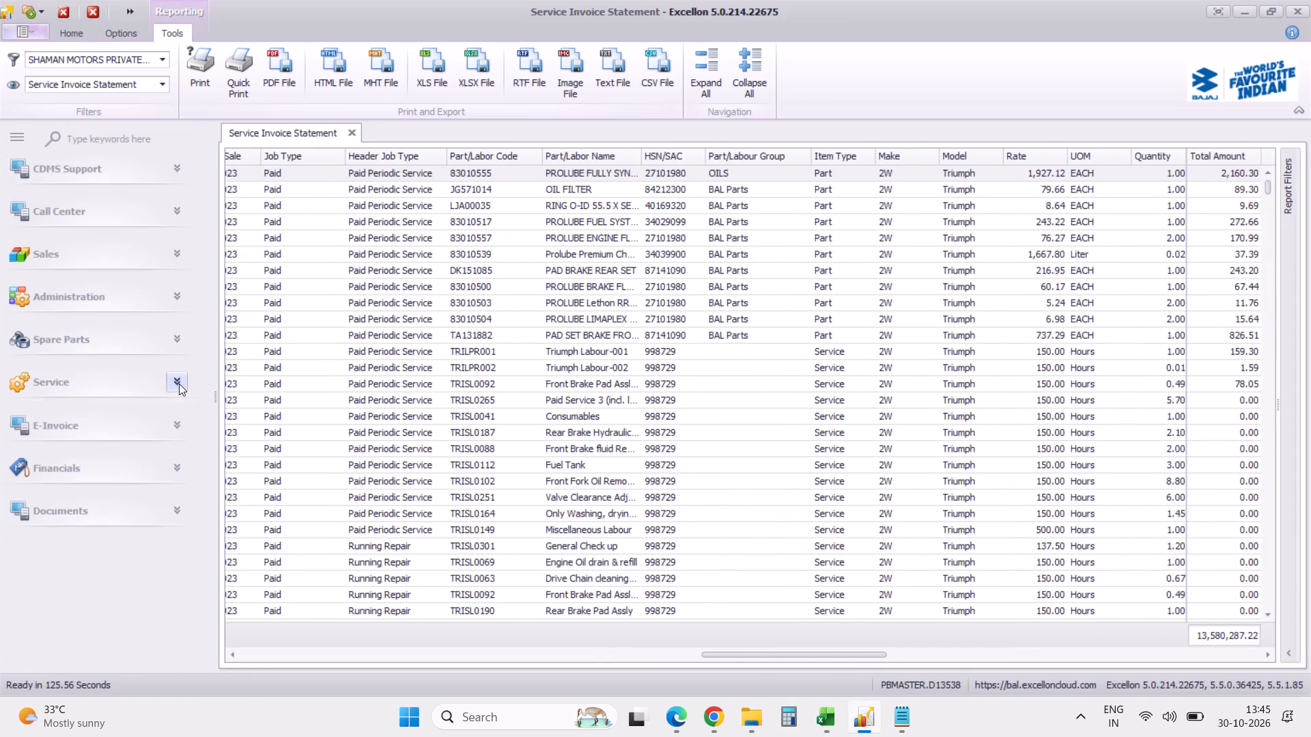
click(176, 343)
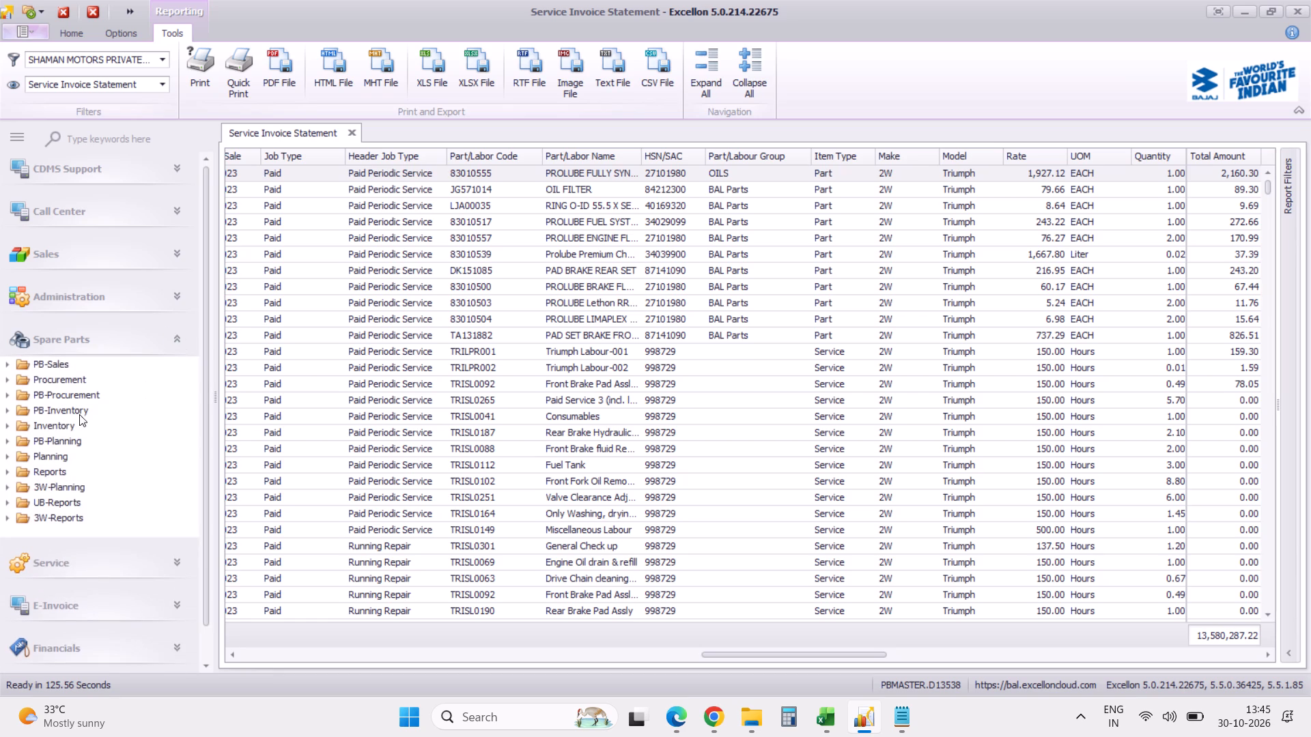
click(8, 473)
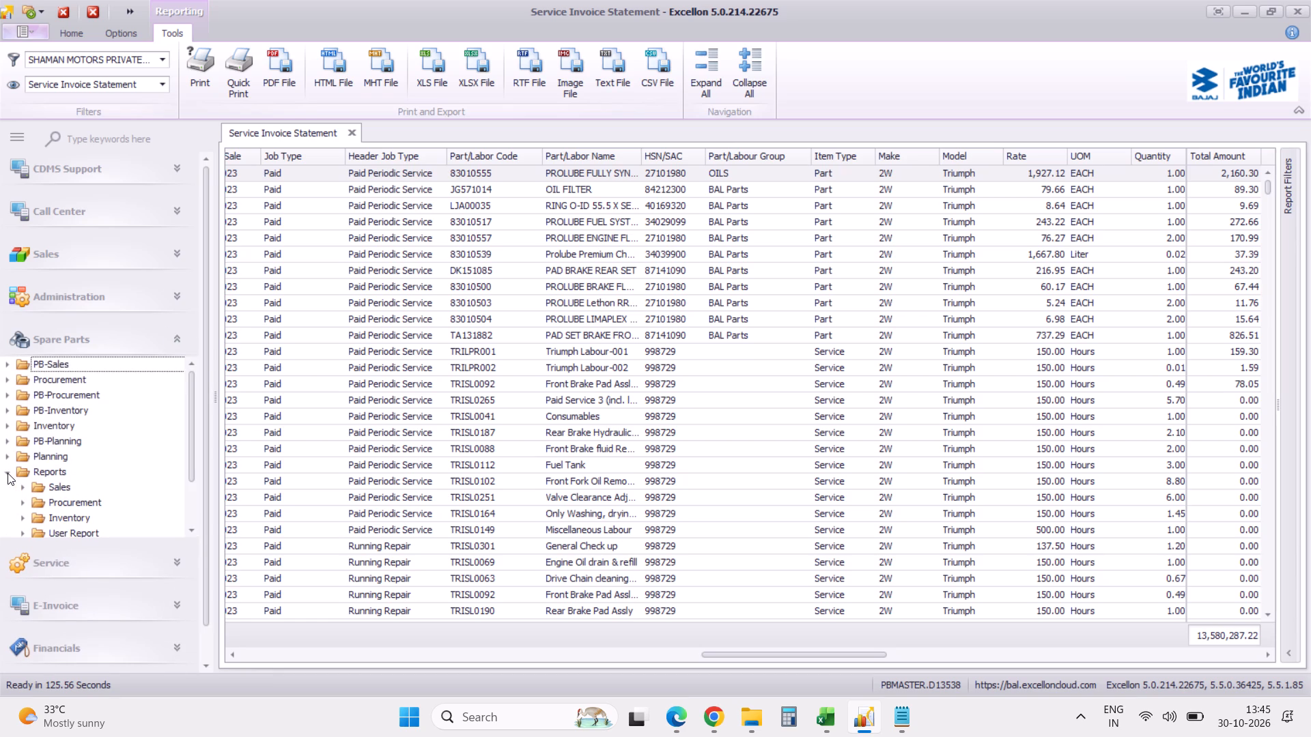
click(21, 489)
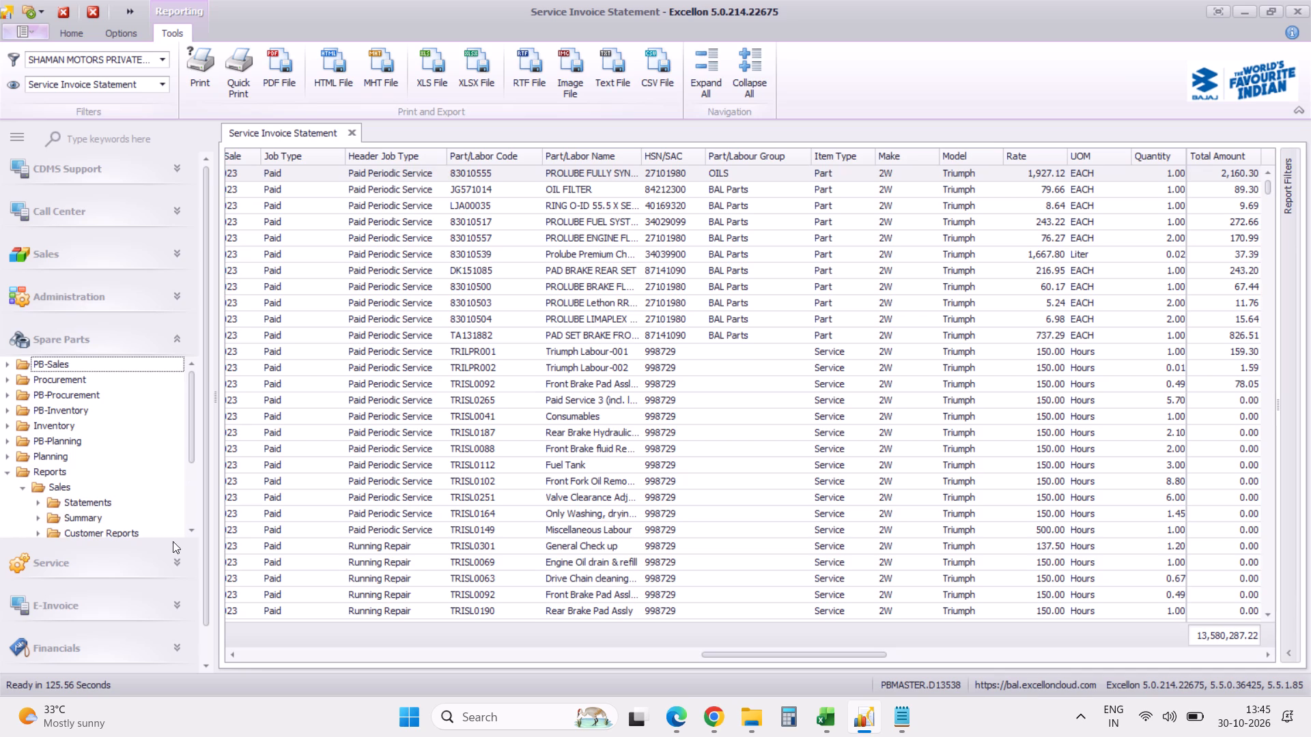
click(41, 502)
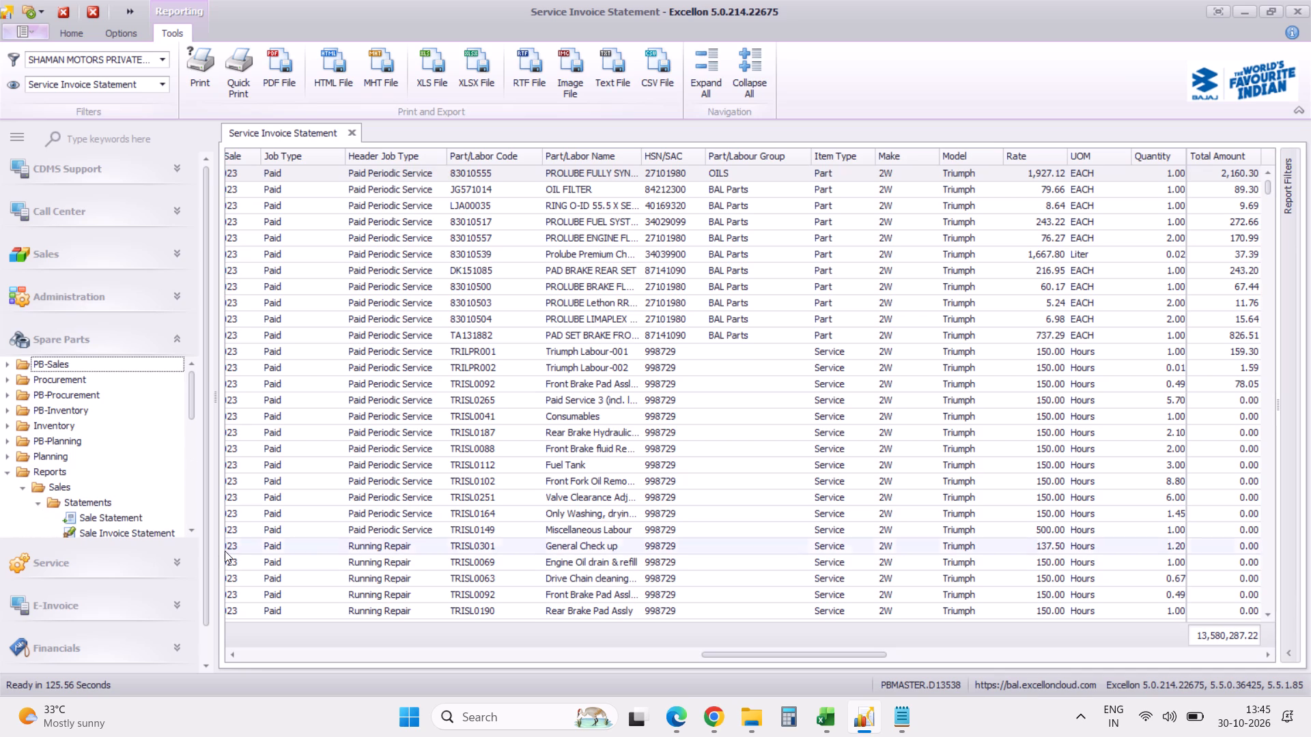
triple_click(196, 532)
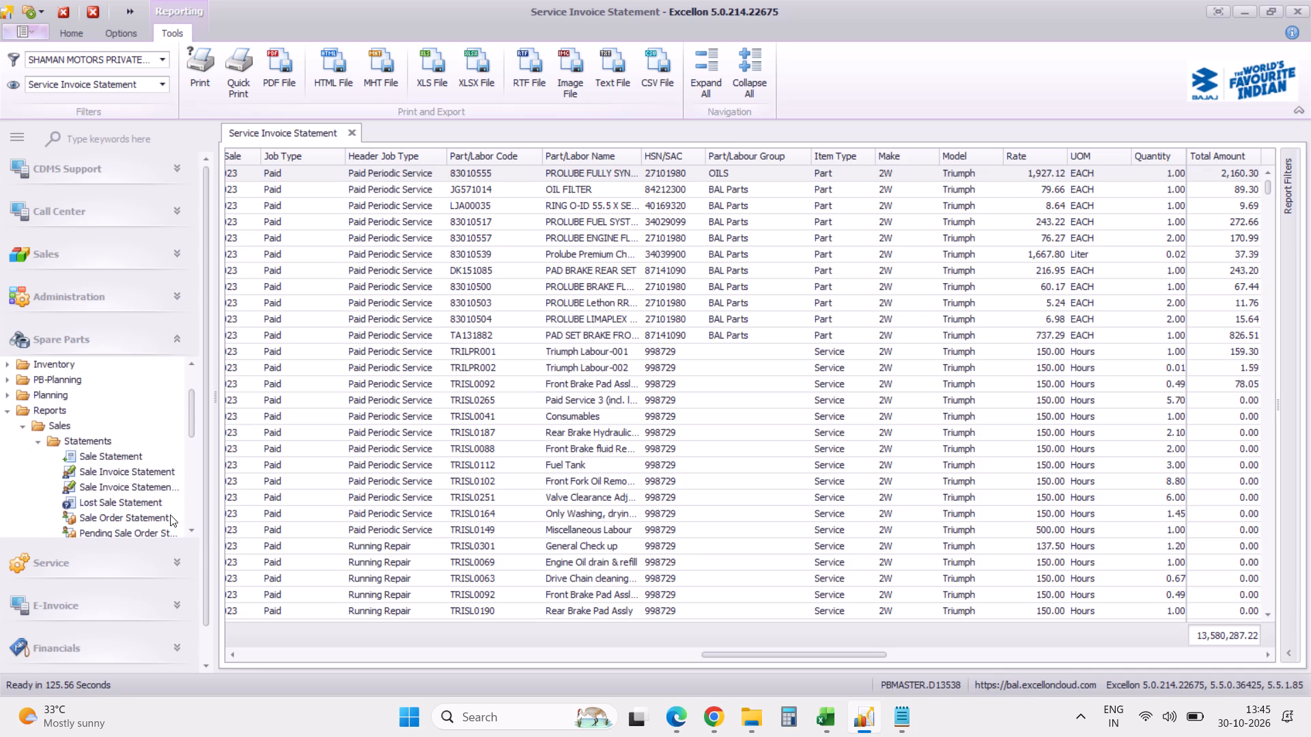
click(154, 469)
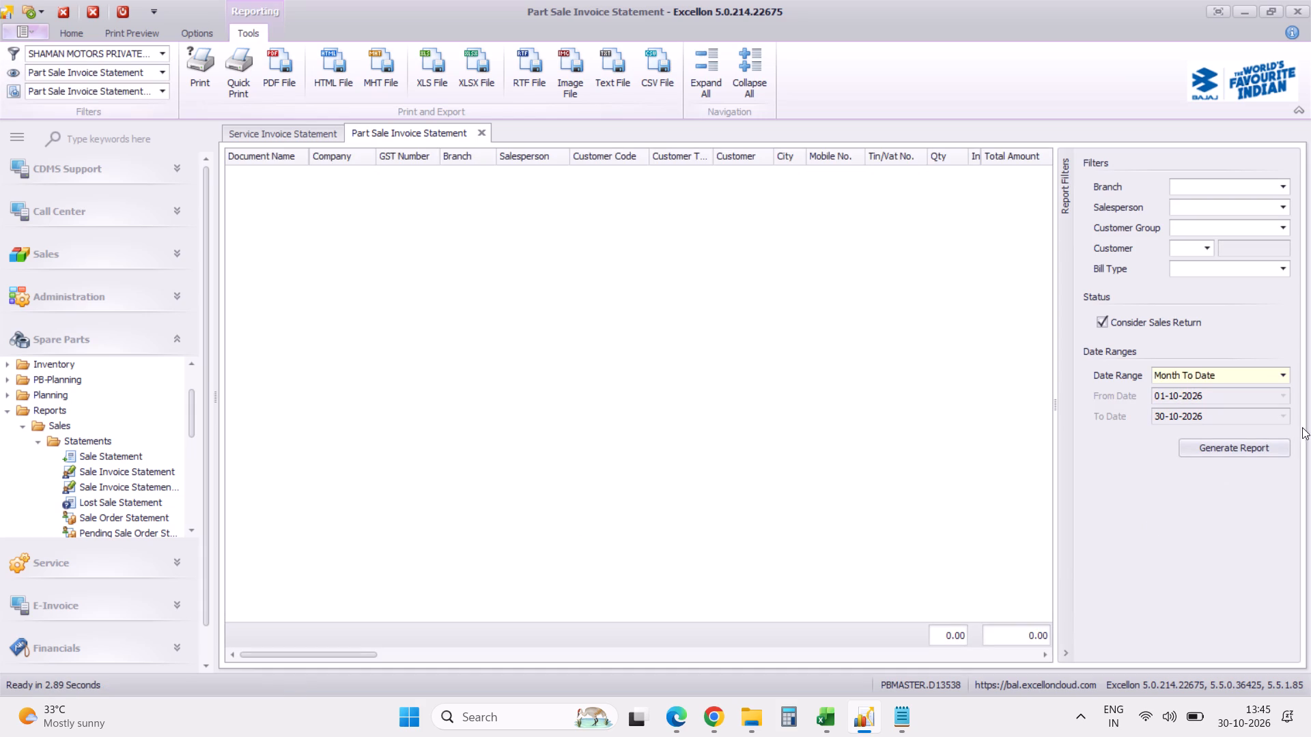
Generate the Part Sale Invoice Statement report for the Previous Month date range.
click(1286, 374)
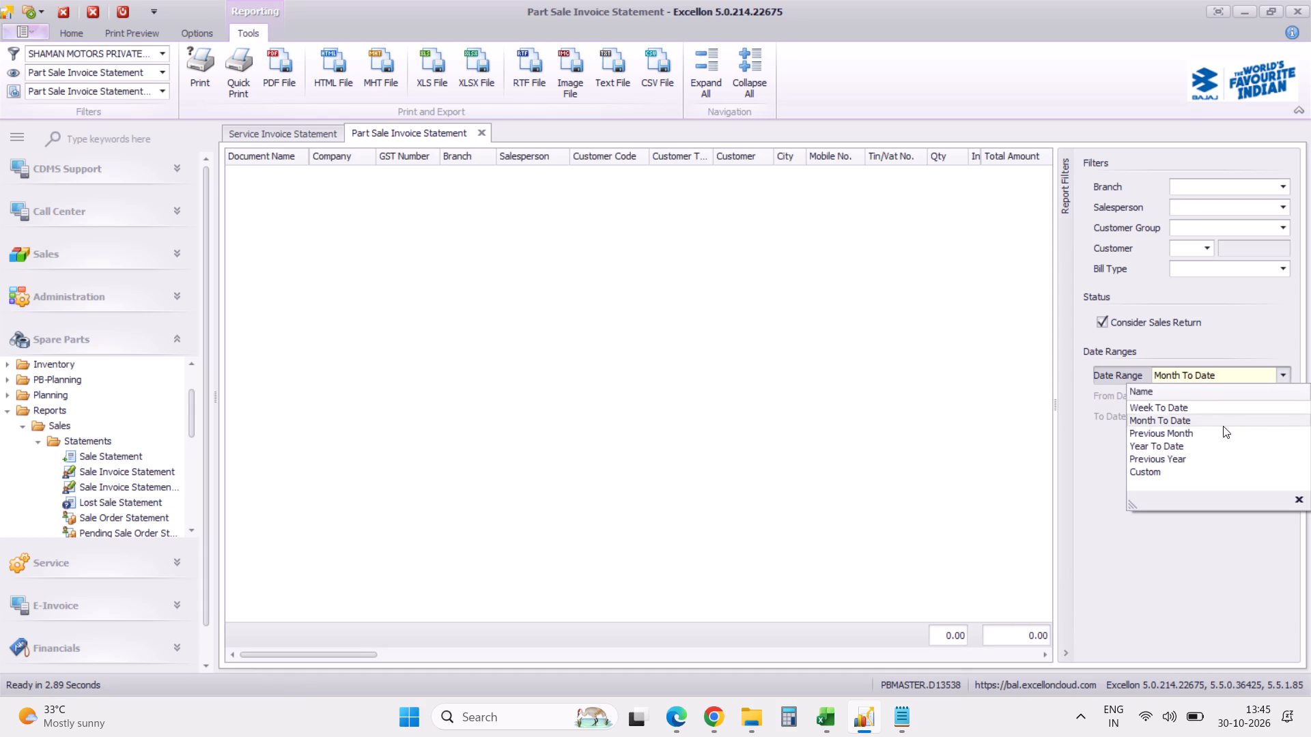
click(1220, 434)
click(1228, 446)
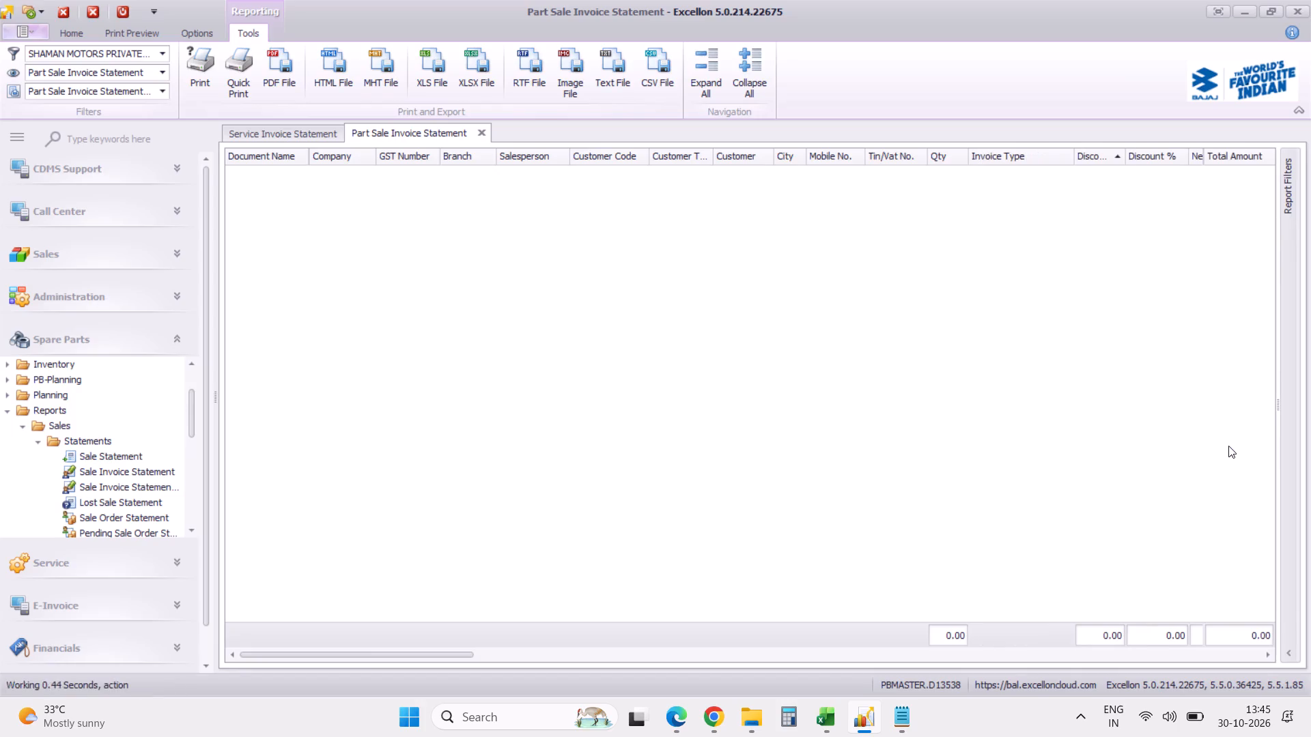
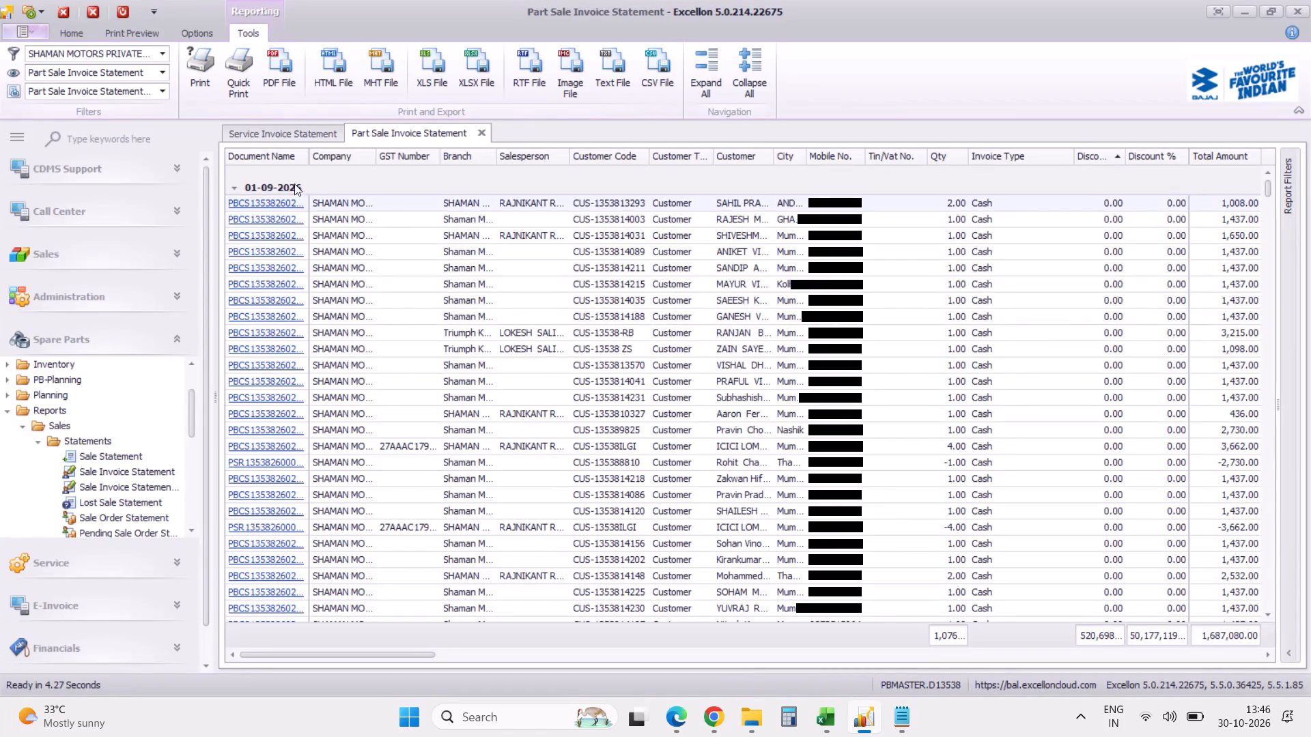
Show the group-by box and ungroup the report by moving Document Date into the columns right after Document Name.
right_click(281, 158)
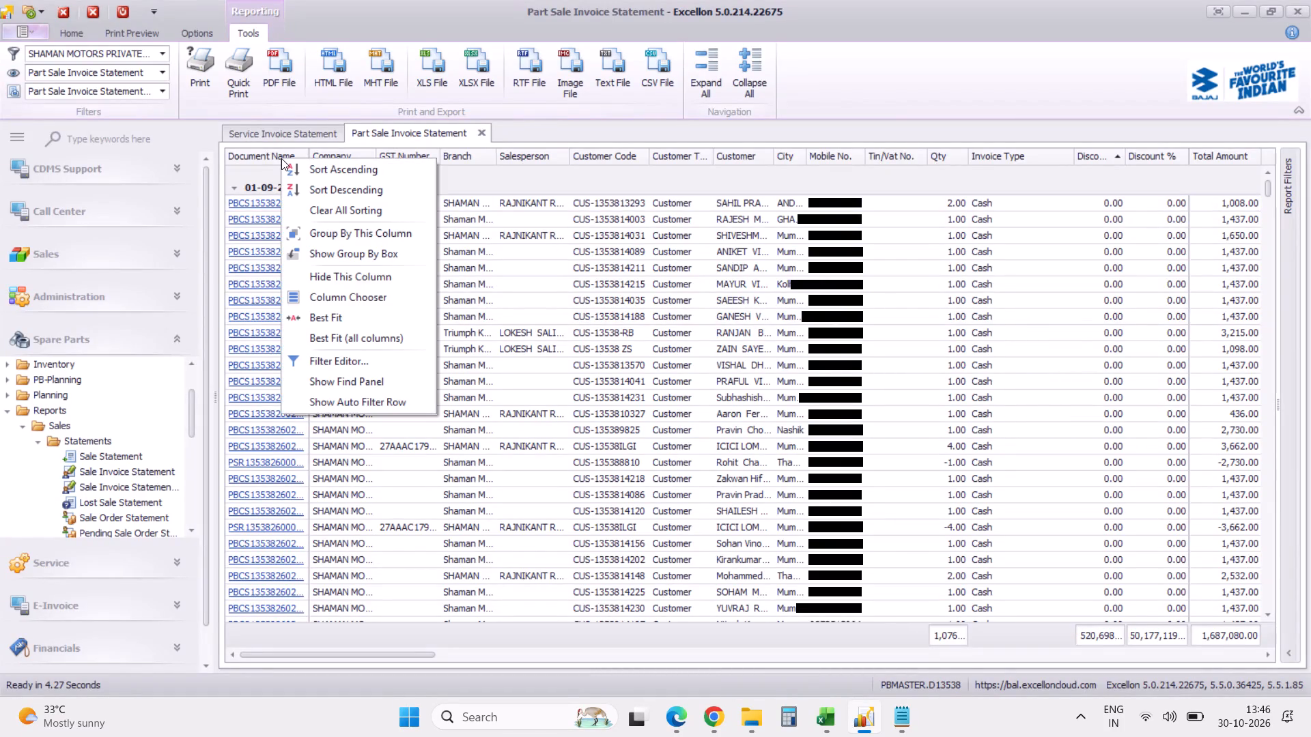
click(373, 254)
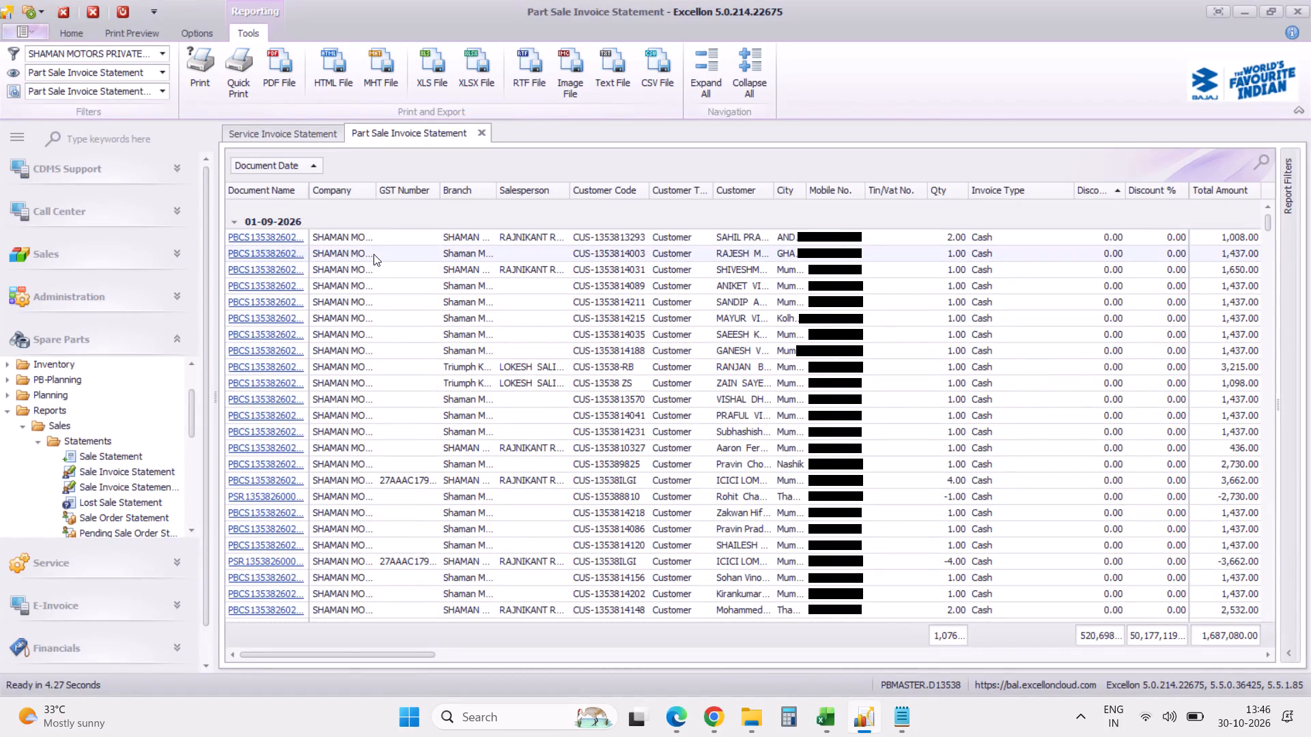
drag(268, 167, 324, 203)
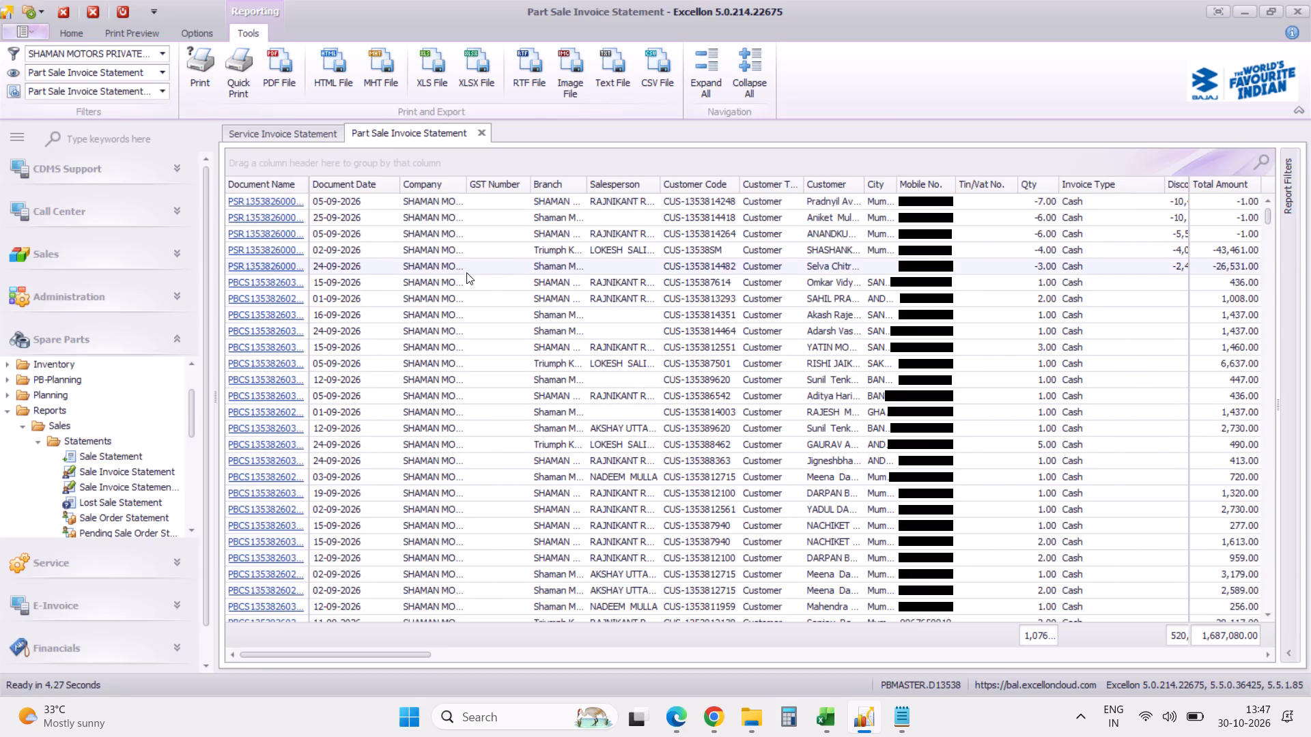
Export the report as XLSX without hyperlinks to the Incentives folder as Part Sale Invoice Statement-Sep 2026, and open the exported file.
click(478, 73)
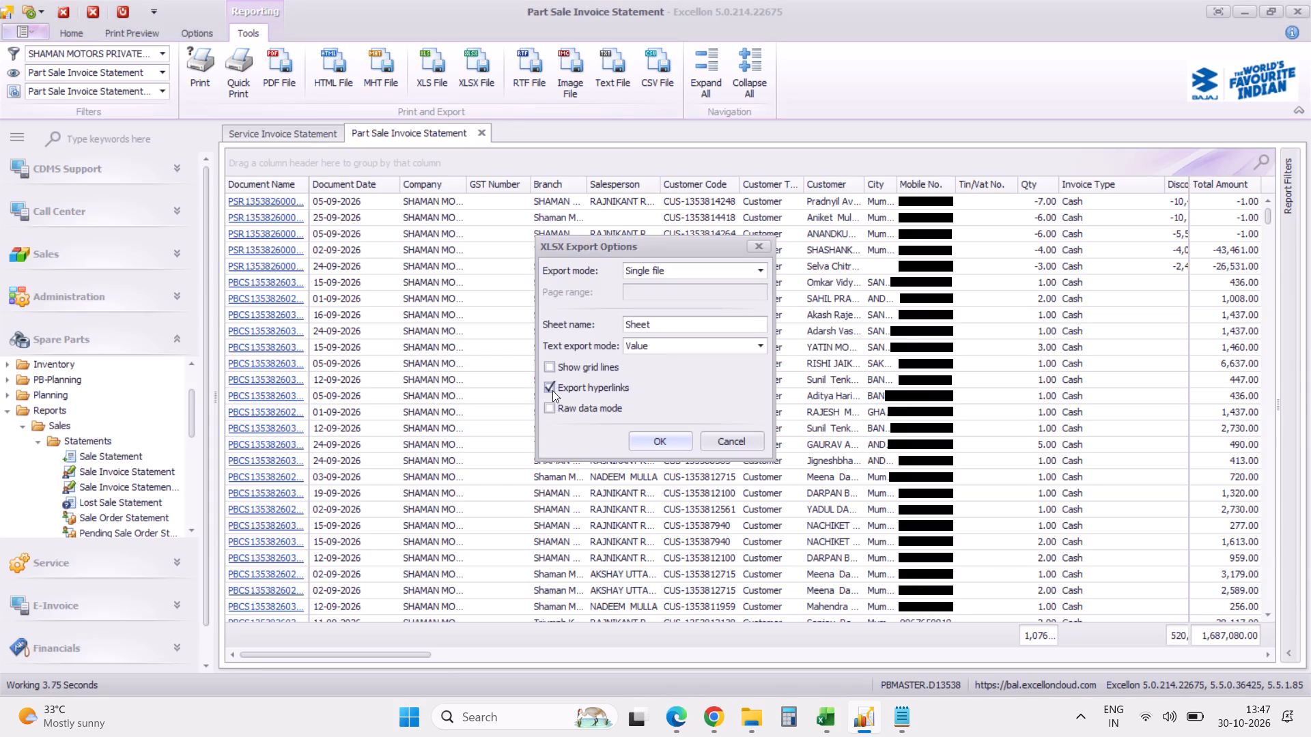
click(552, 390)
click(656, 439)
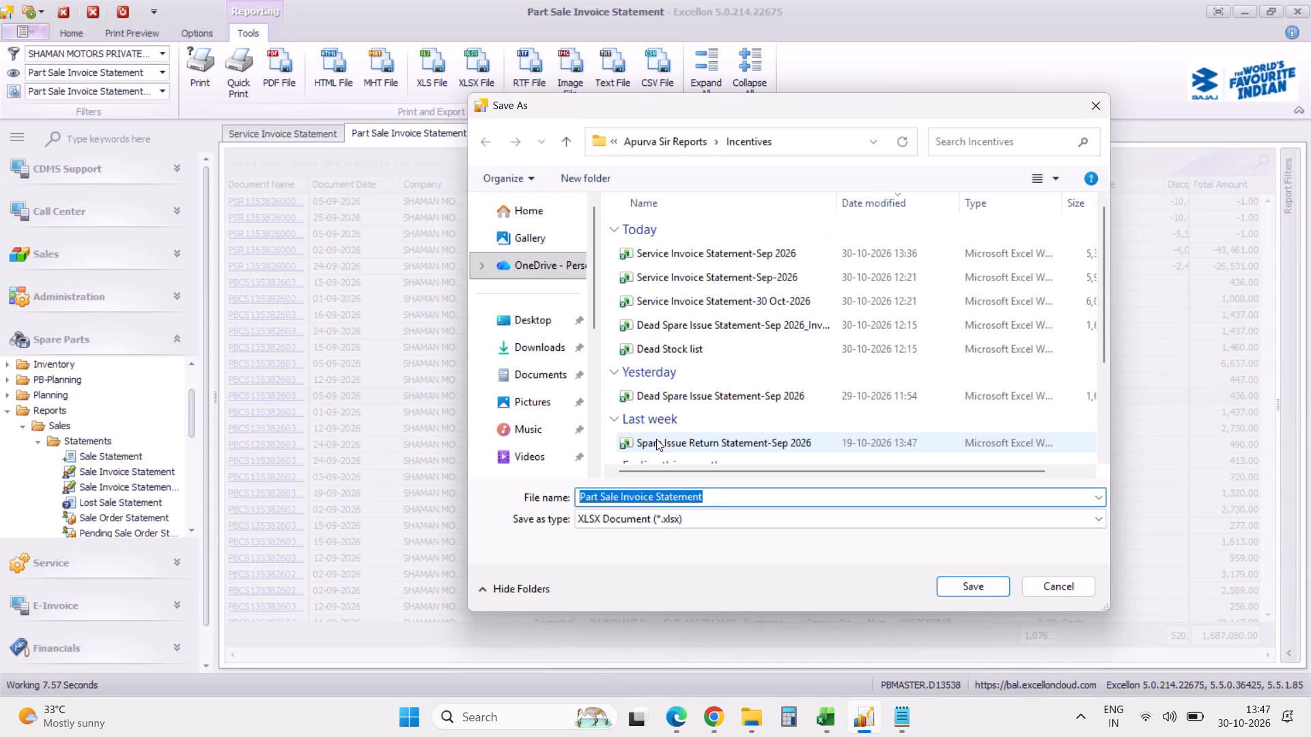
click(731, 496)
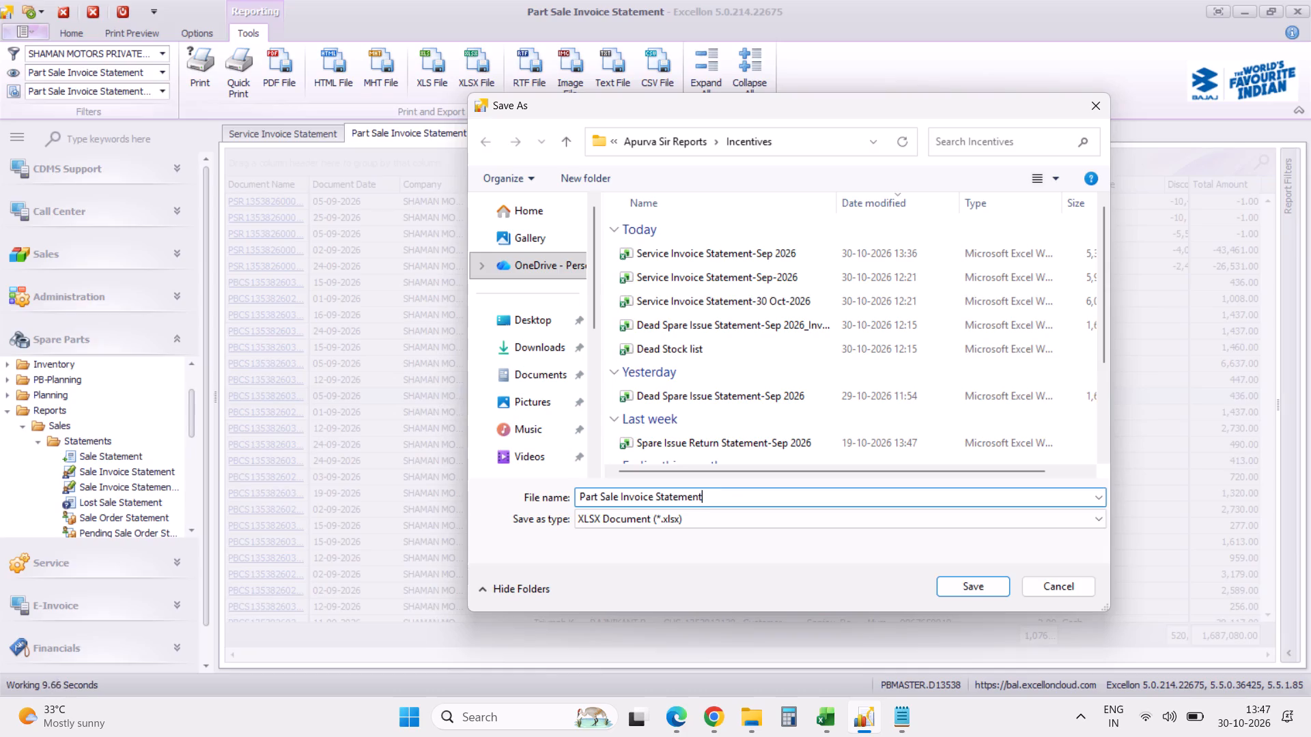
key(minus)
text(Sep)
key(space)
text(2026)
click(989, 592)
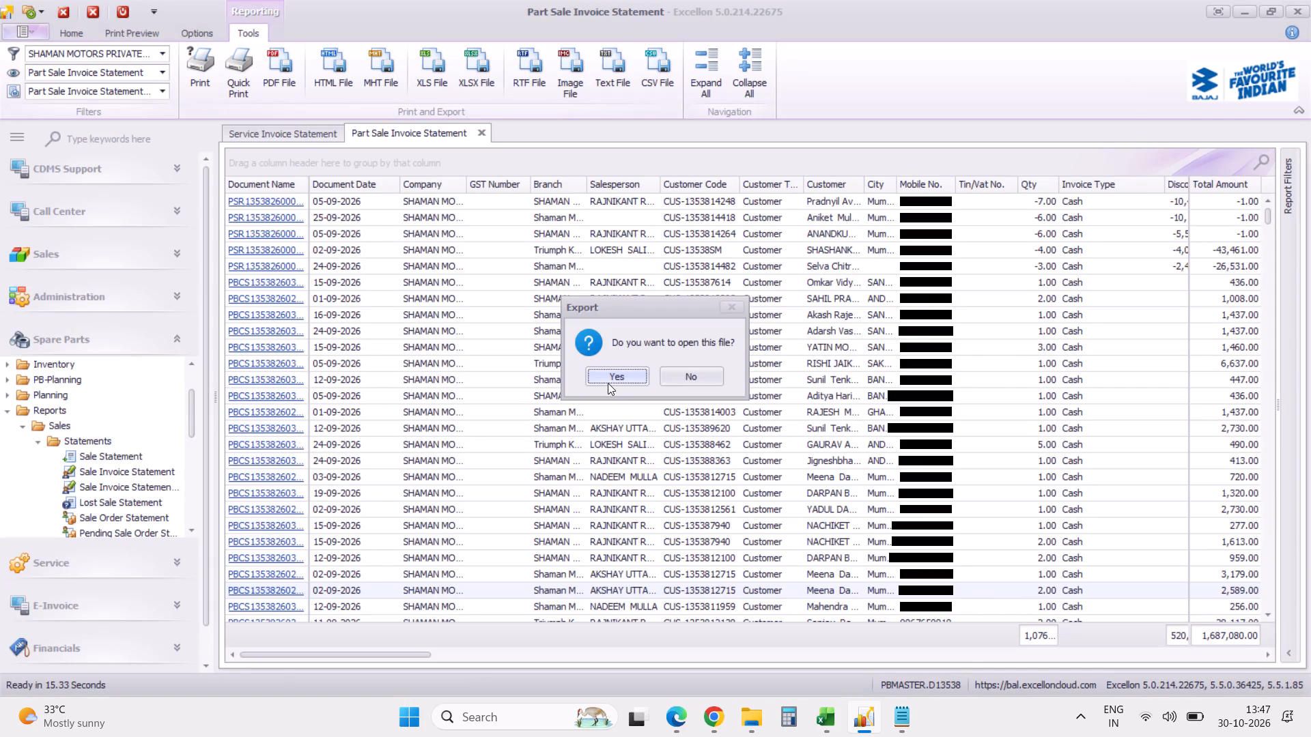
click(608, 379)
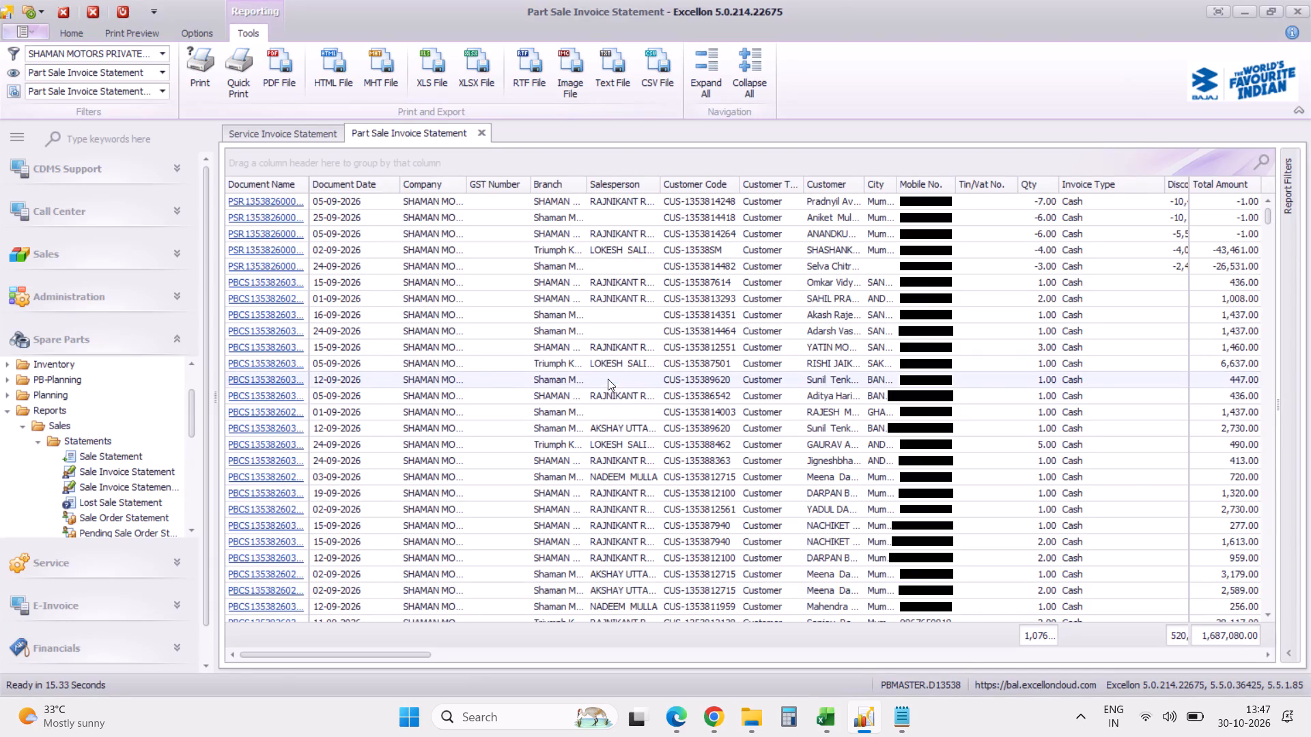
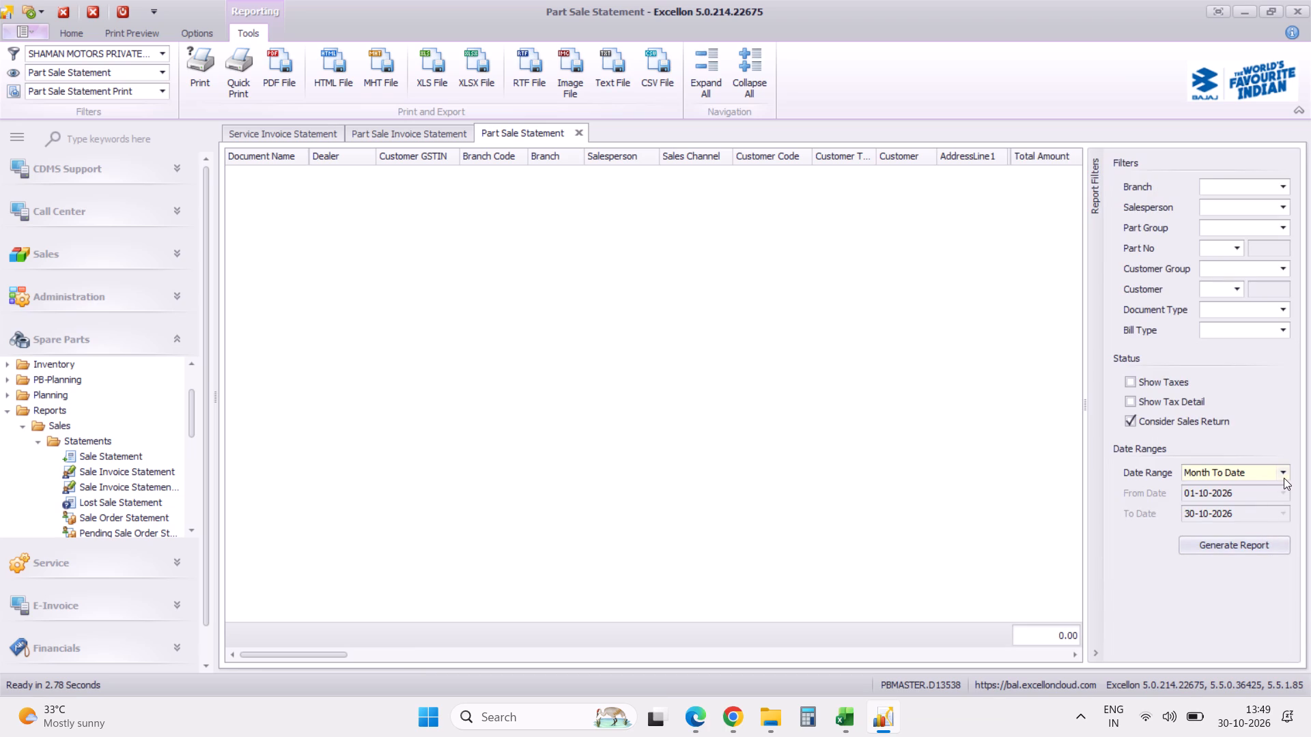
Choose the date range for the Part Sale Statement and generate the report.
click(1285, 472)
click(1213, 530)
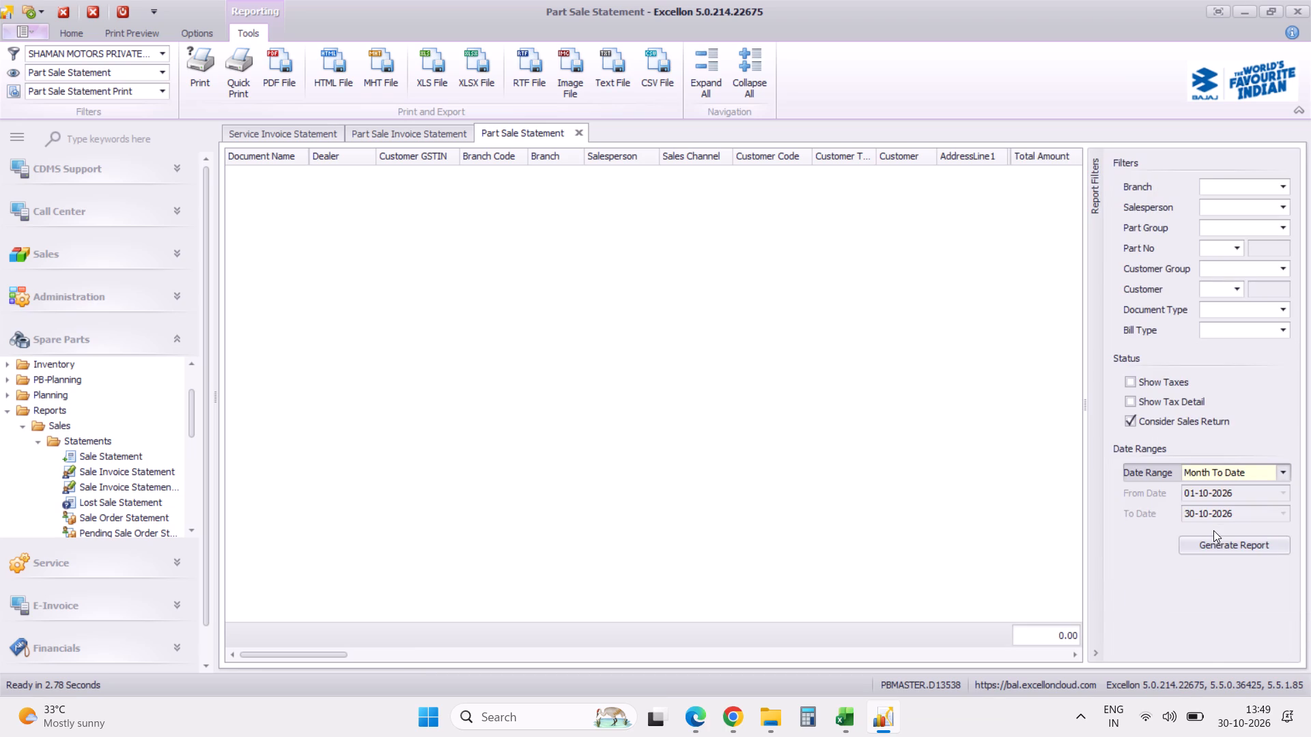
click(1232, 543)
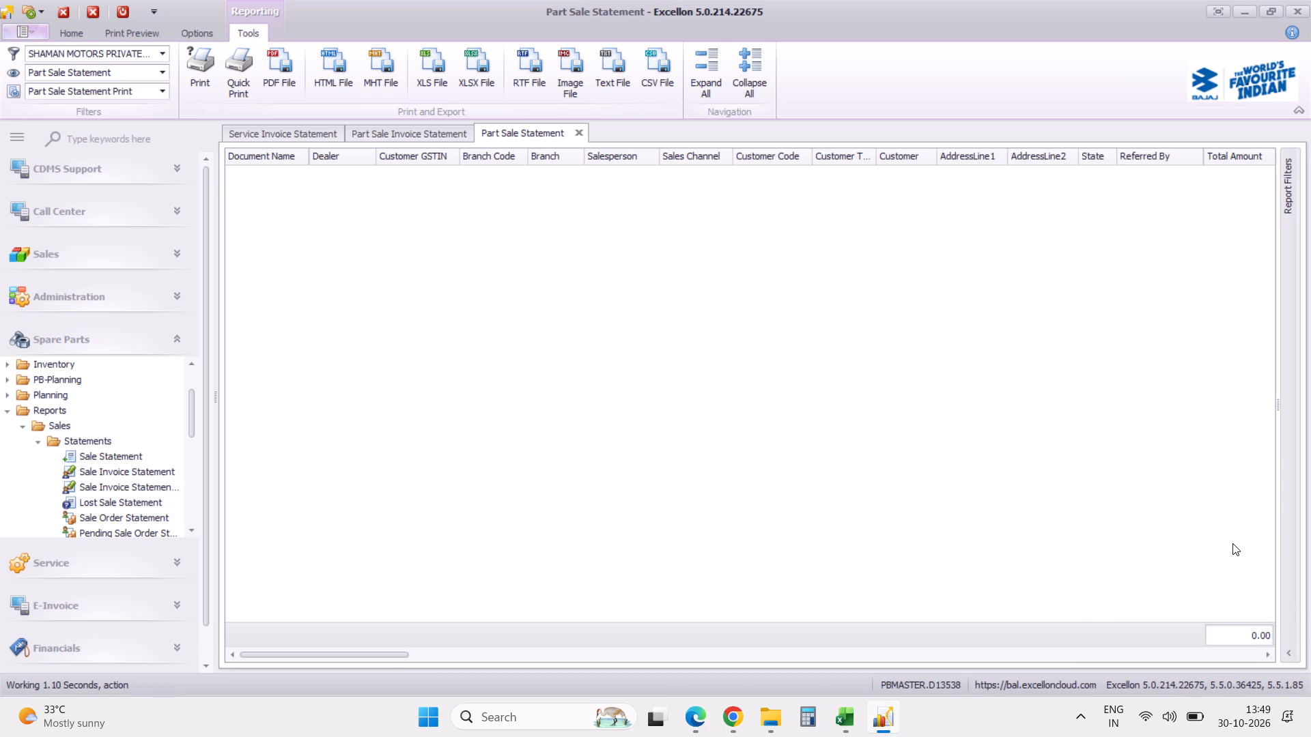